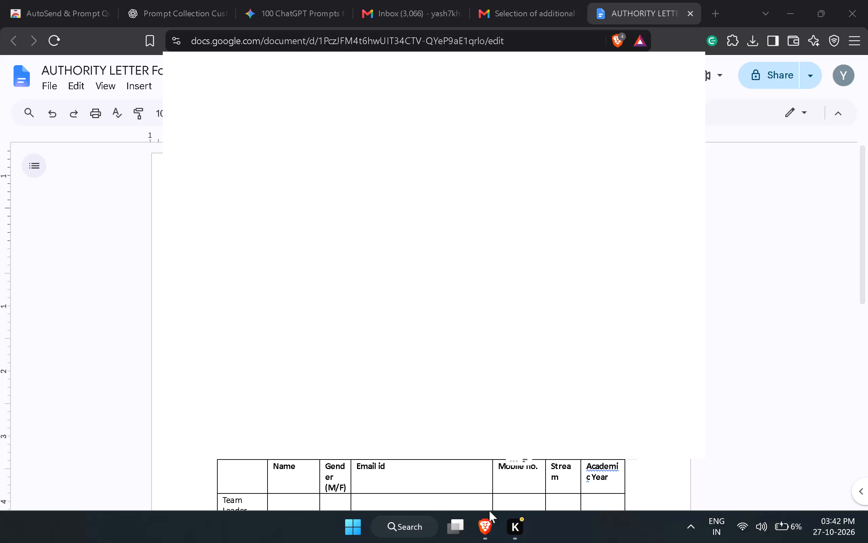
Review the authority letter from the nomination text through the team table to the principal's signature block.
scroll(494, 390, down, 2)
scroll(494, 390, up, 2)
click(599, 542)
click(680, 37)
scroll(612, 249, down, 4)
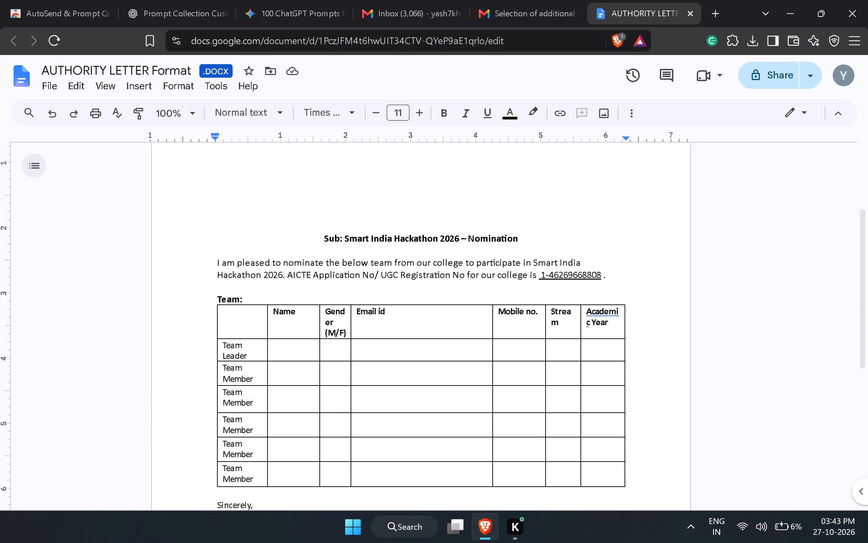
scroll(612, 249, down, 1)
scroll(612, 249, right, 1)
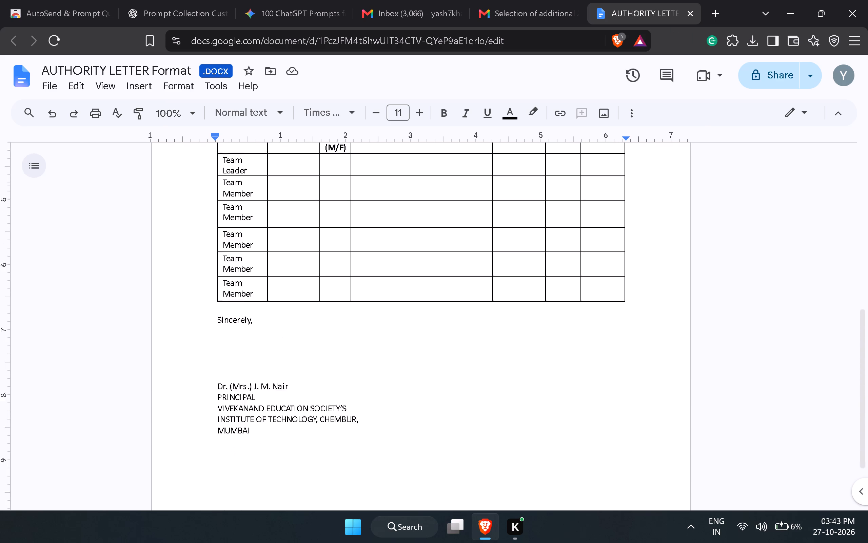
scroll(612, 249, right, 1)
scroll(612, 249, up, 2)
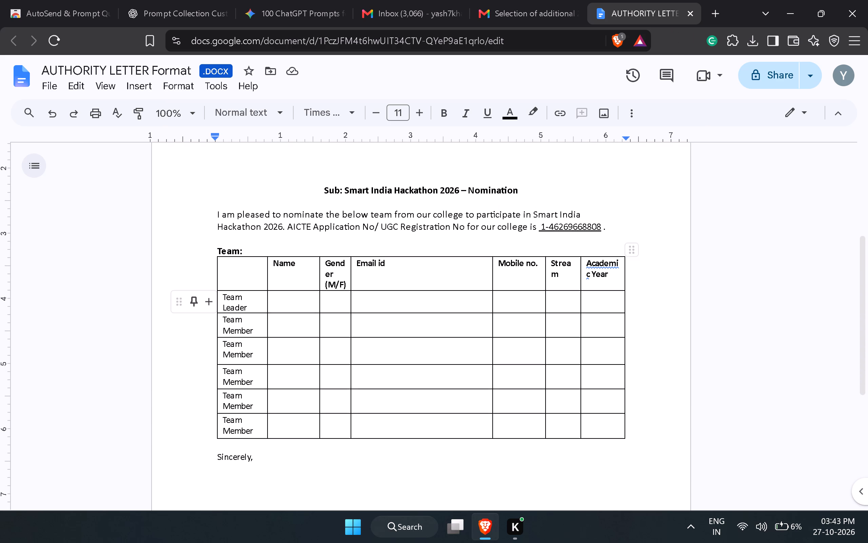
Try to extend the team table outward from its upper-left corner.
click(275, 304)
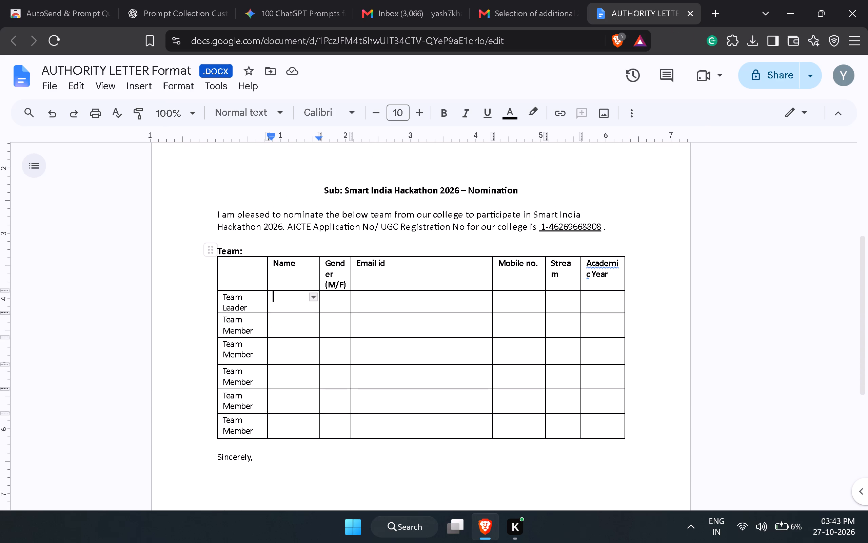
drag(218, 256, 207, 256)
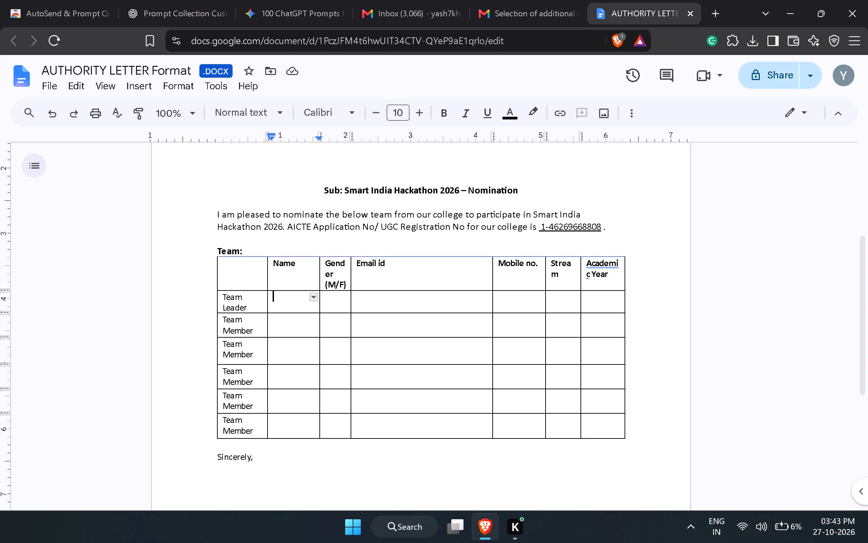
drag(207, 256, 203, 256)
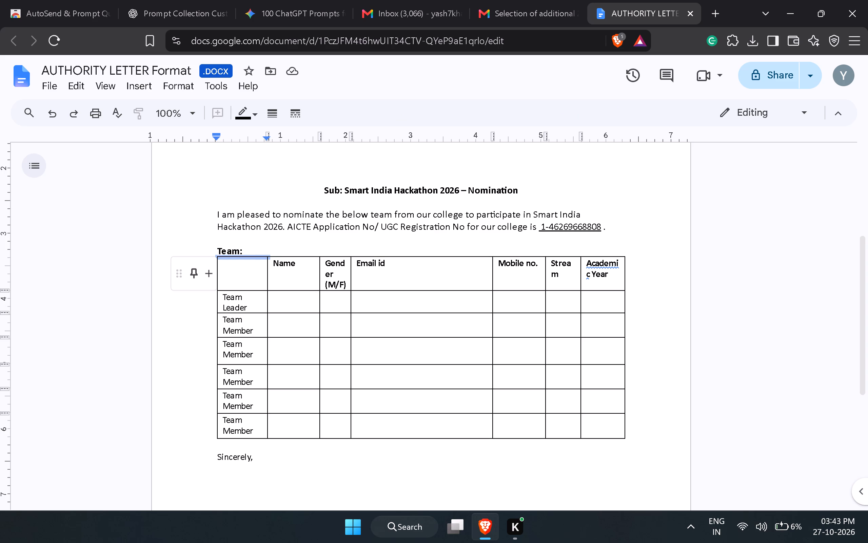
Pin the team table's rows down to the Team Leader row as header rows.
click(198, 303)
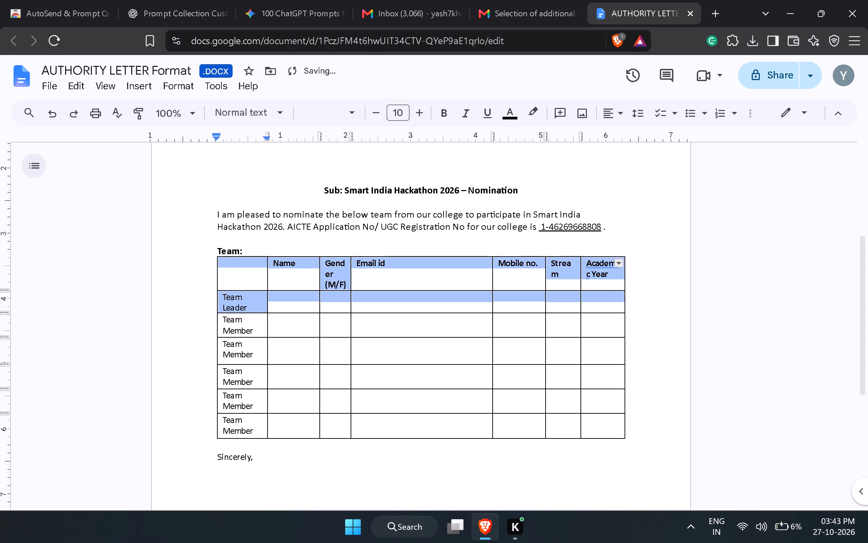
click(228, 350)
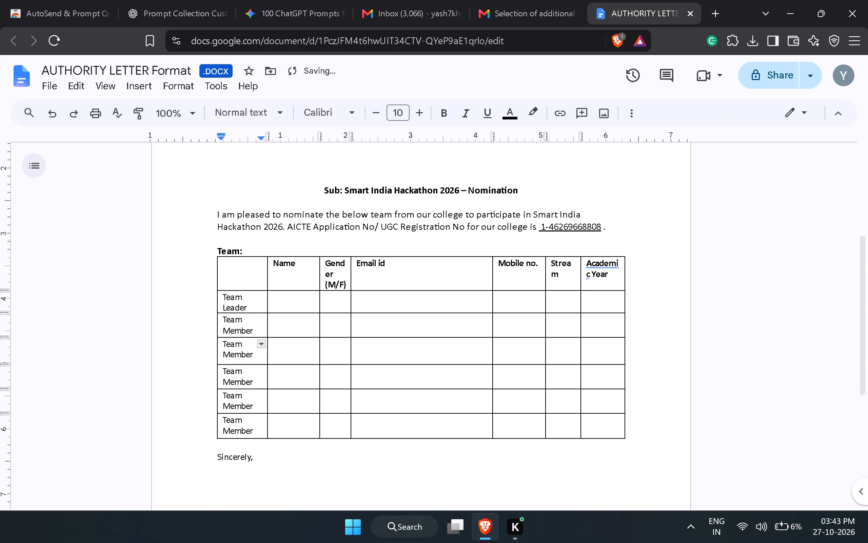
Enter the team leader's full name in capitals in the Name cell of the Team Leader row.
click(297, 303)
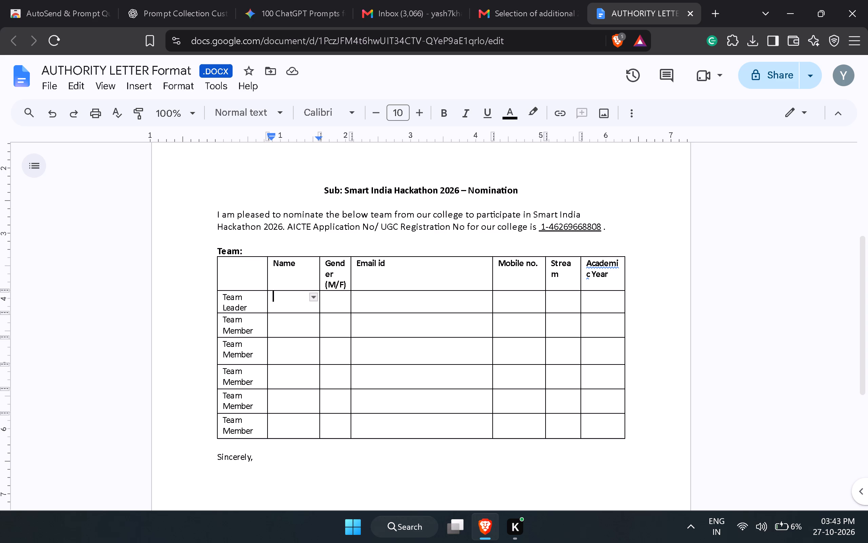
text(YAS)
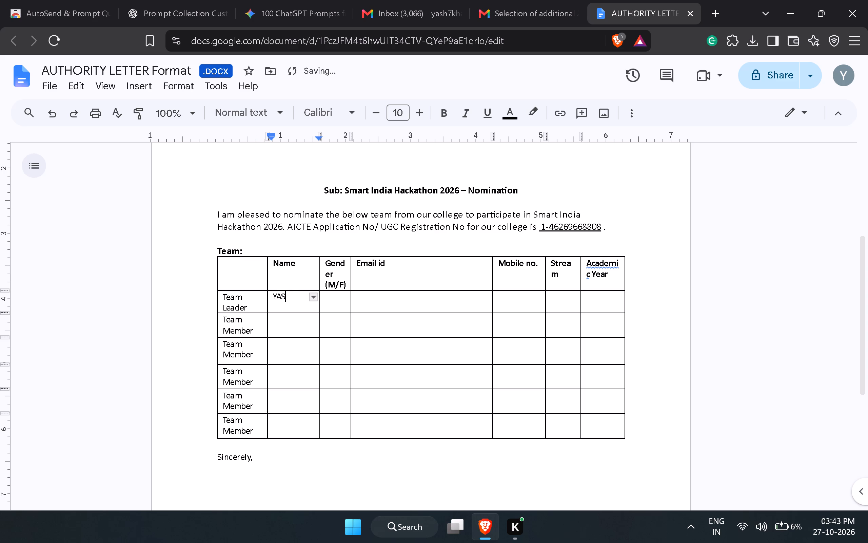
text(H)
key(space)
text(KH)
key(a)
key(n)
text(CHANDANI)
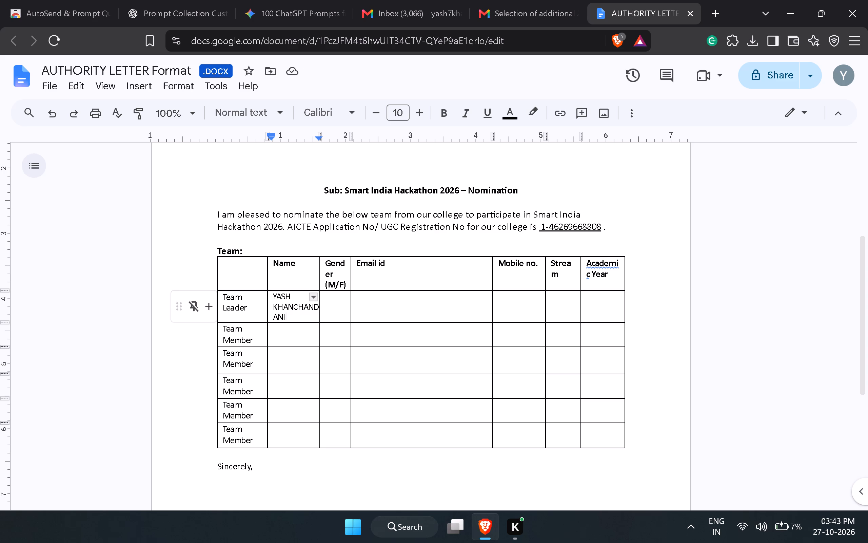
drag(217, 300, 209, 298)
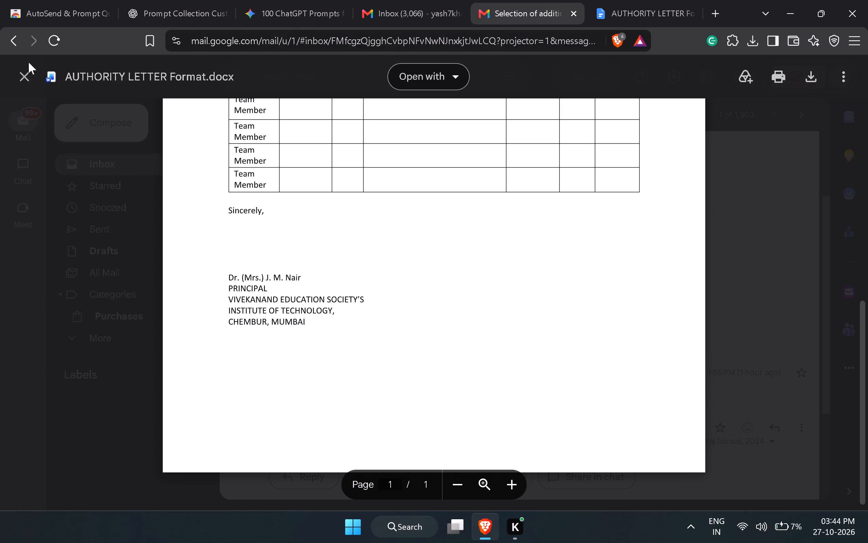
click(29, 75)
scroll(278, 249, down, 5)
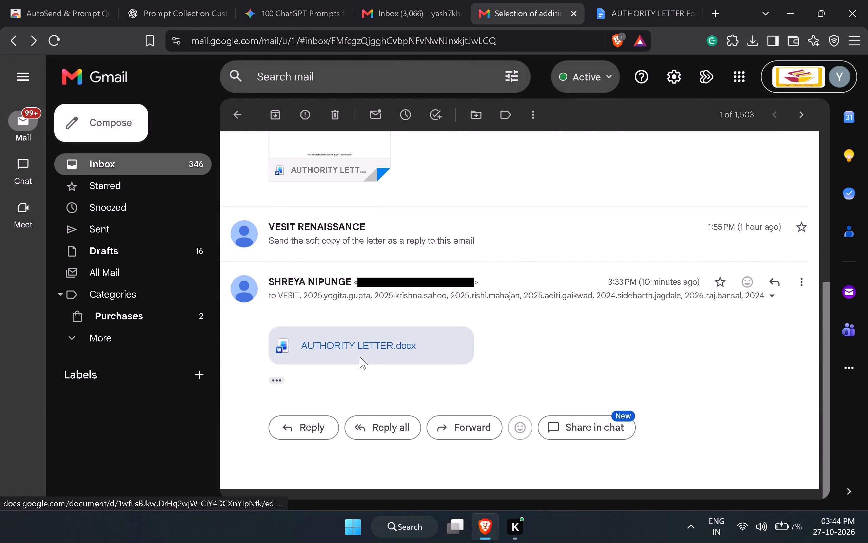
click(358, 347)
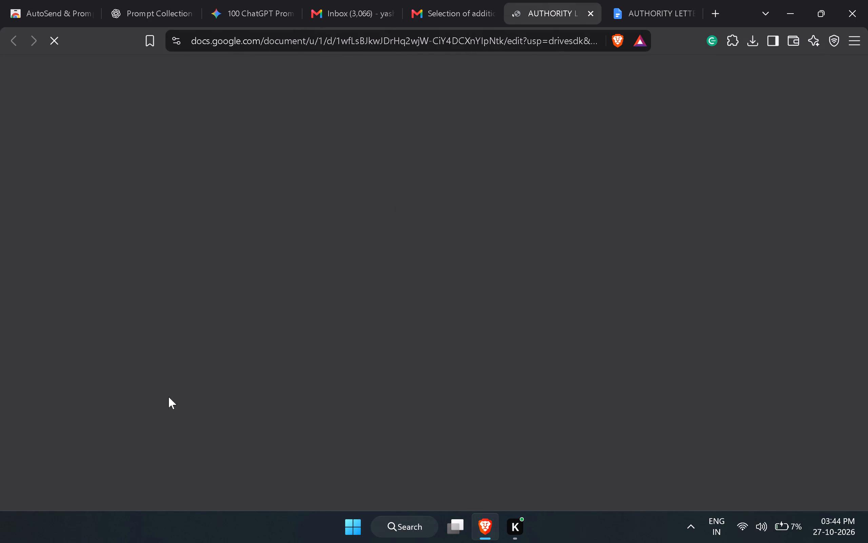
scroll(344, 226, down, 3)
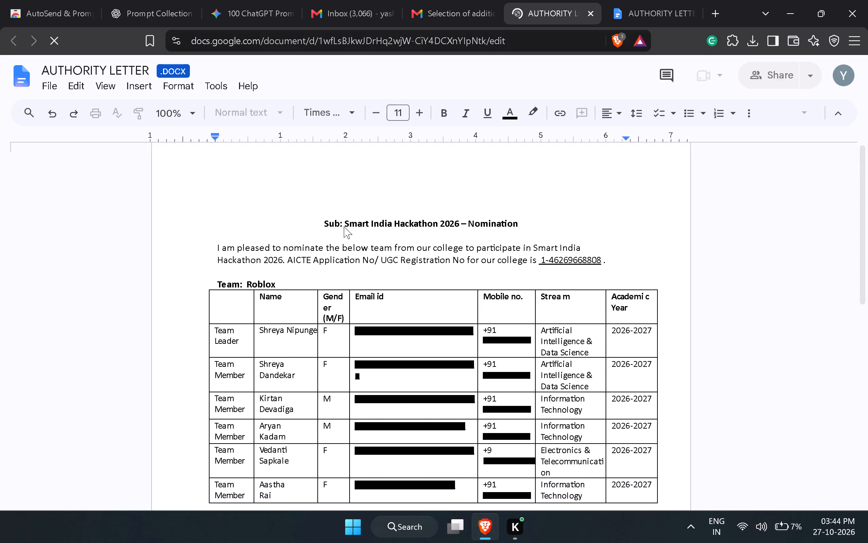
scroll(344, 226, down, 4)
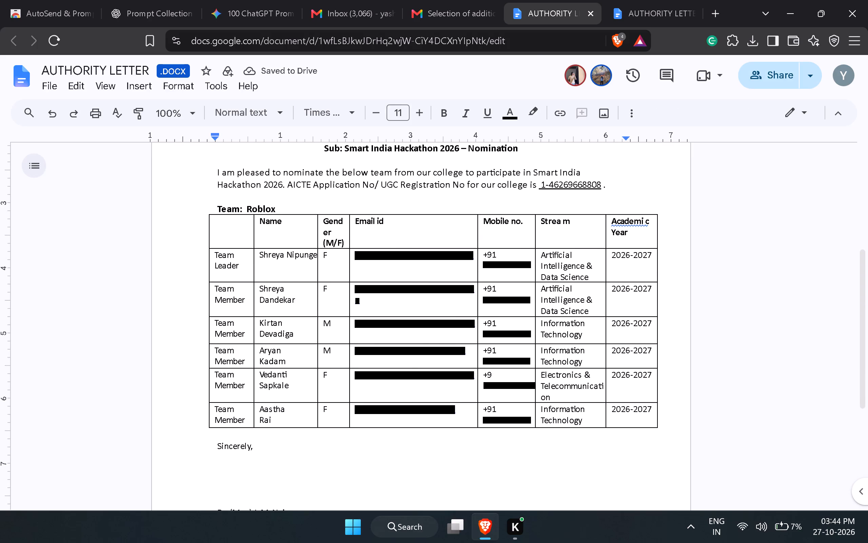
click(612, 0)
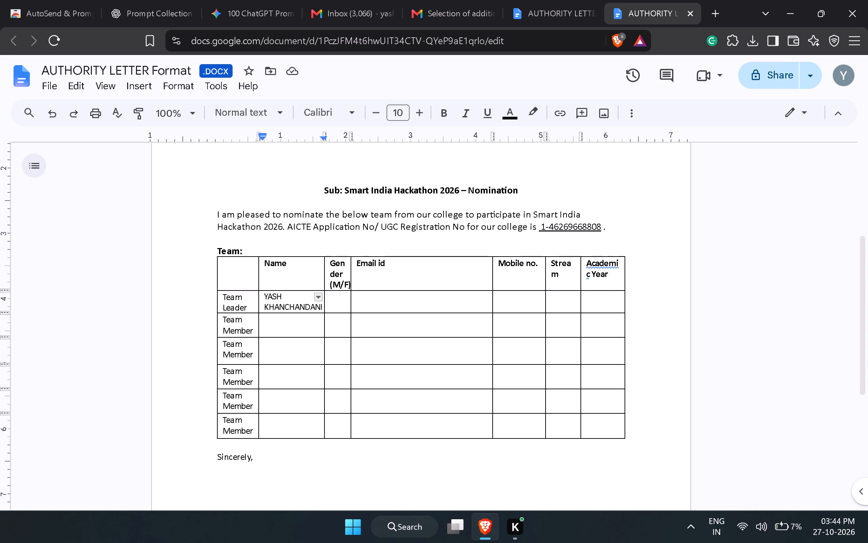
Undo the recent Name column width changes while keeping the team leader's full name in its cell.
key(ctrl+z)
key(ctrl+z)
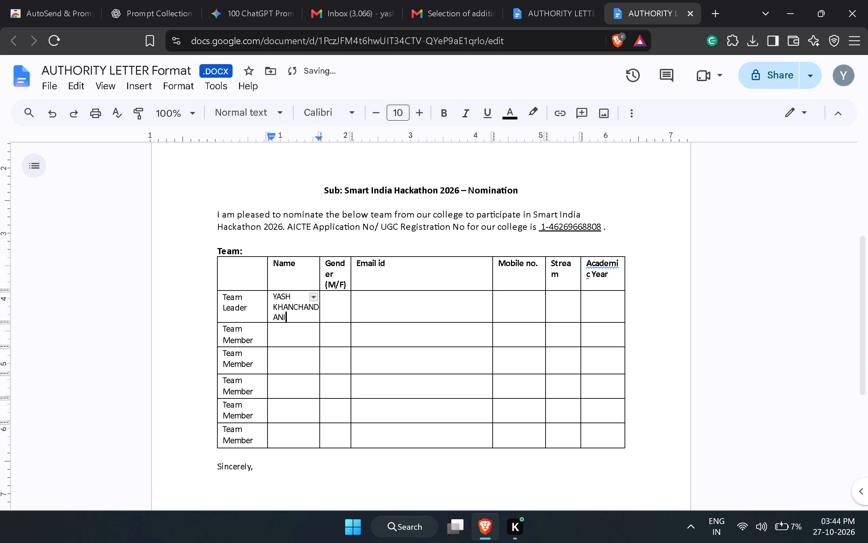
key(ctrl+z)
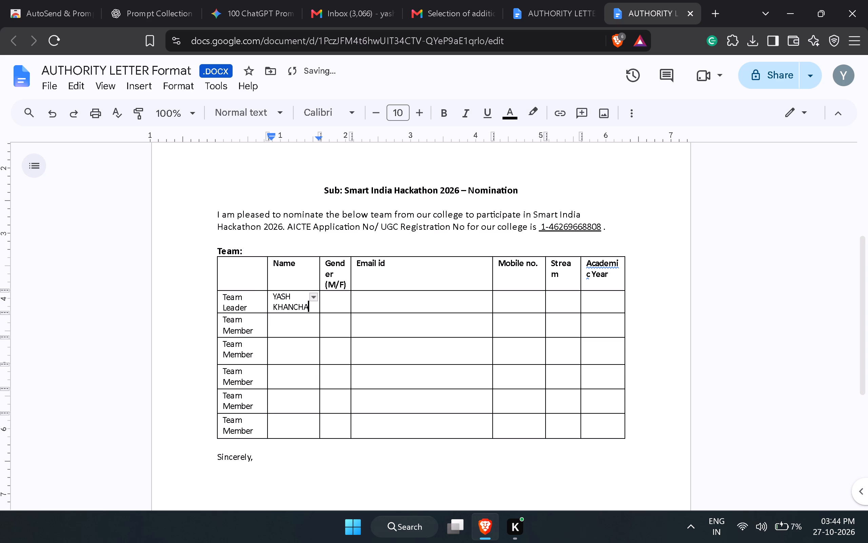
key(ctrl+y)
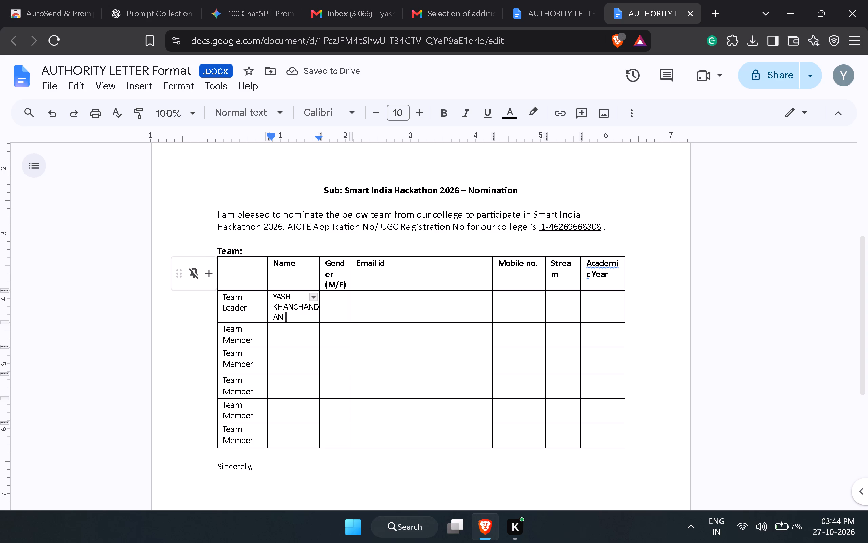
Extend the team table outward on both sides, widening the Name and Academic Year columns.
drag(217, 296, 179, 300)
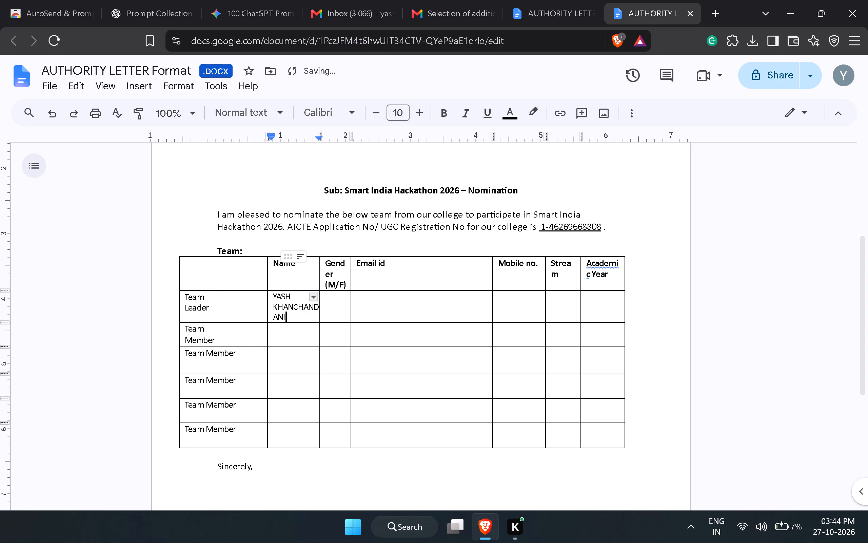
drag(267, 285, 241, 286)
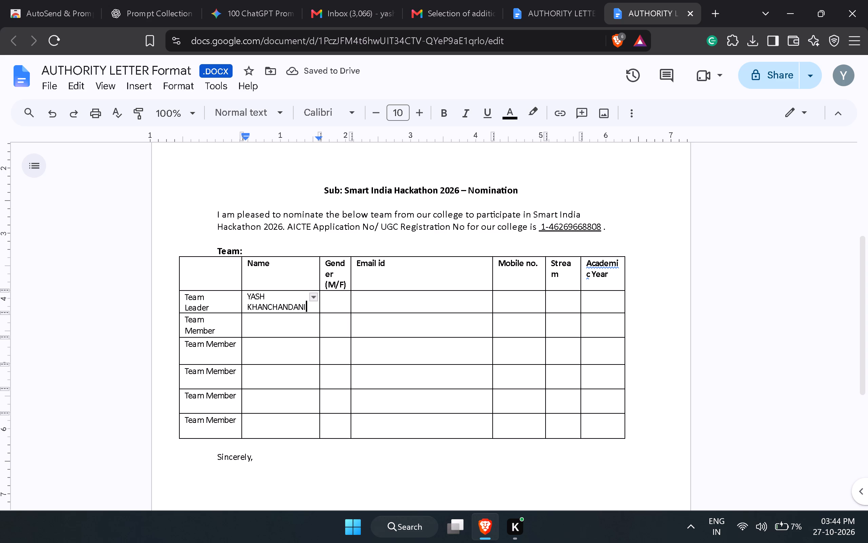
drag(624, 300, 649, 300)
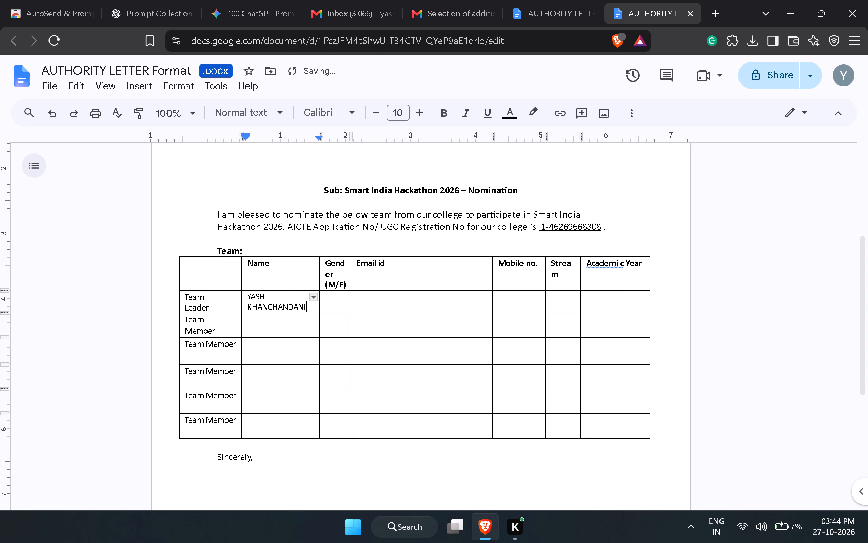
Widen the Gender (M/F) and Name columns so the word Gender and the team leader's full name each fit on one line.
drag(350, 301, 360, 301)
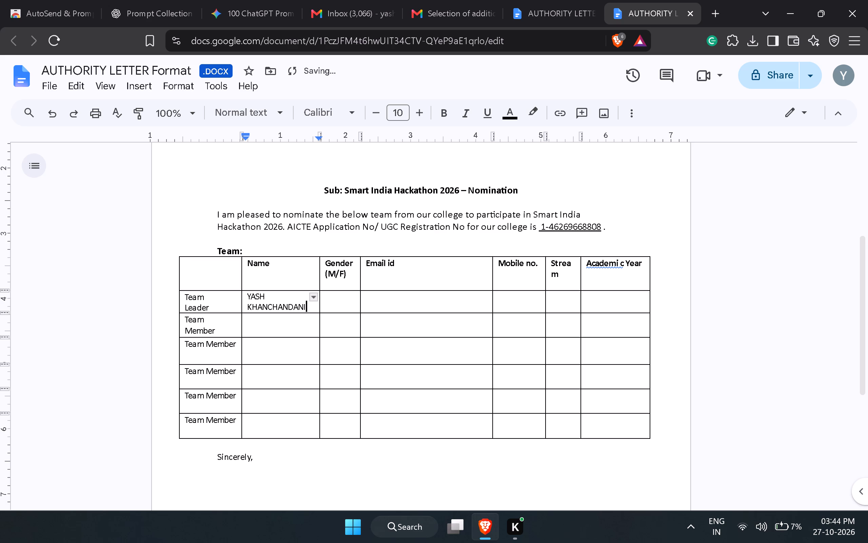
drag(321, 309, 328, 309)
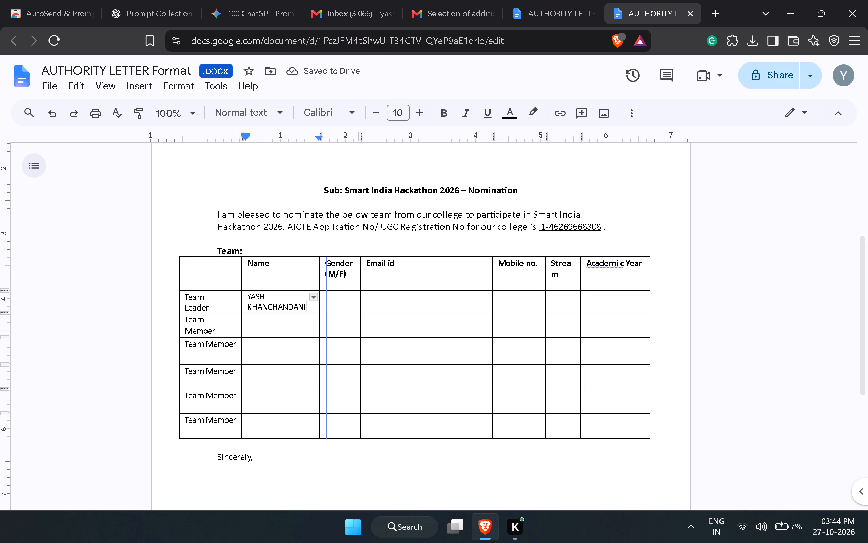
drag(328, 309, 325, 309)
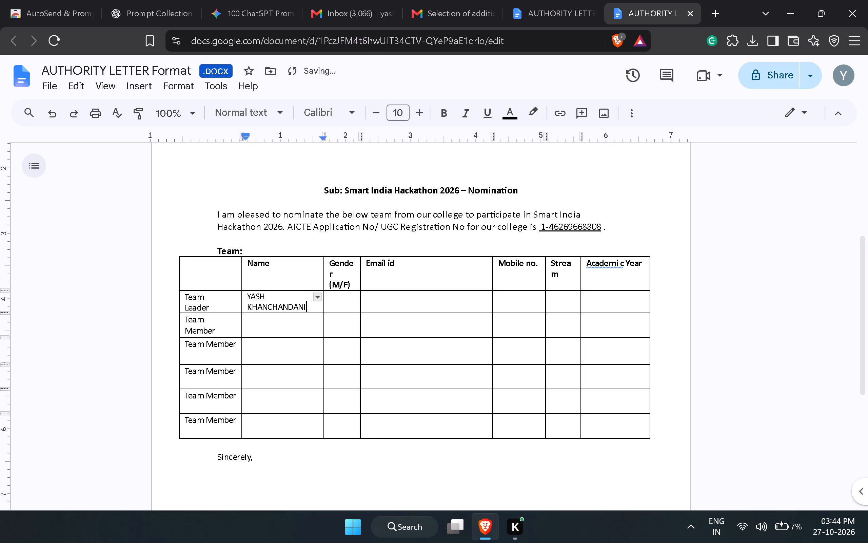
drag(360, 304, 371, 304)
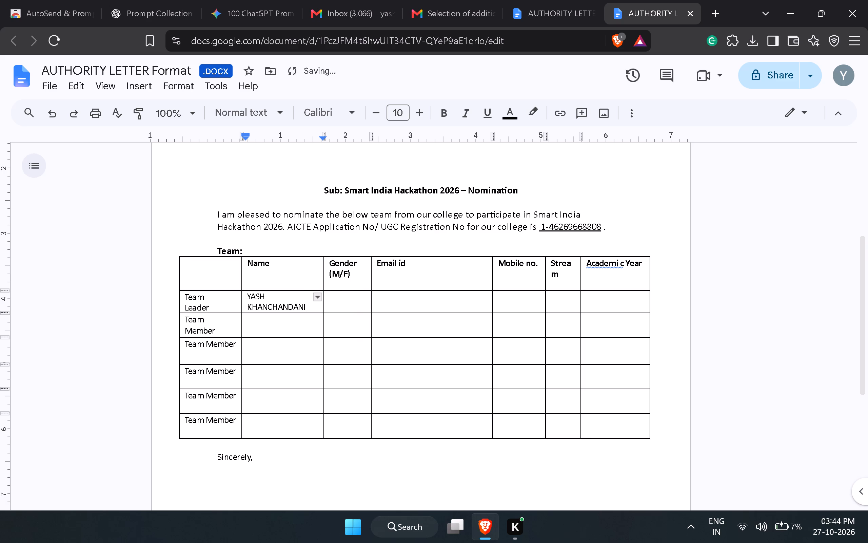
drag(321, 309, 326, 311)
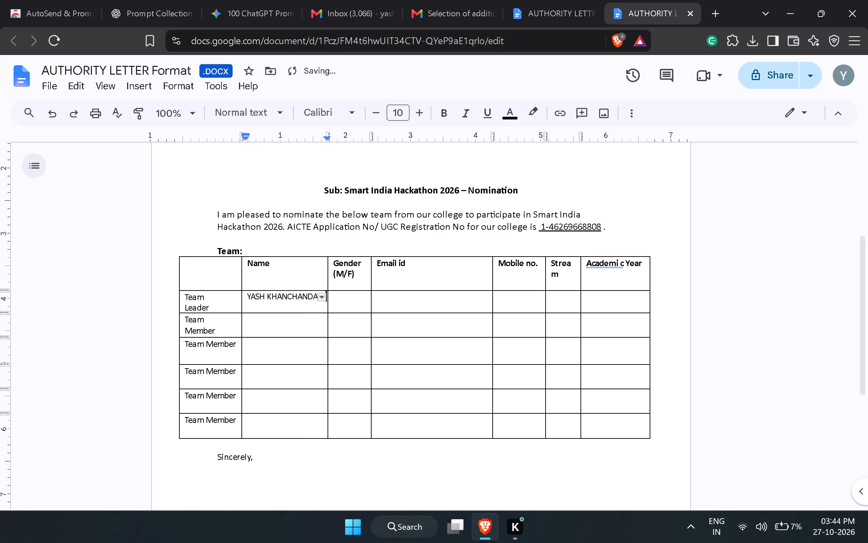
Place the text cursor in the Name cell of the first Team Member row.
click(279, 325)
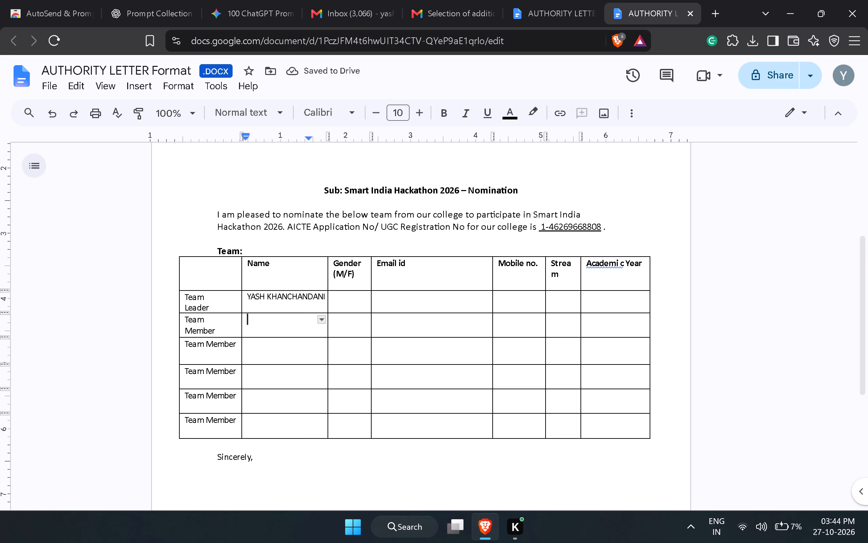
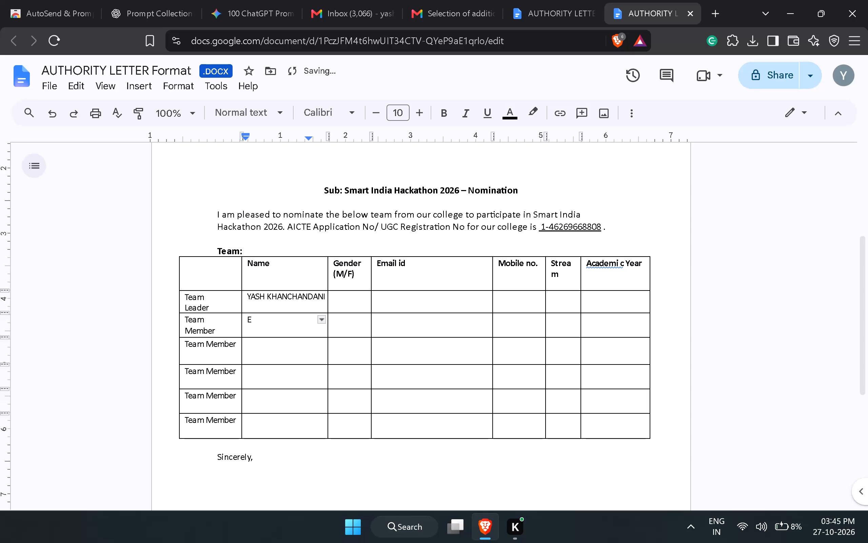
Complete the first team member's full name in capitals in the Name cell of the first Team Member row.
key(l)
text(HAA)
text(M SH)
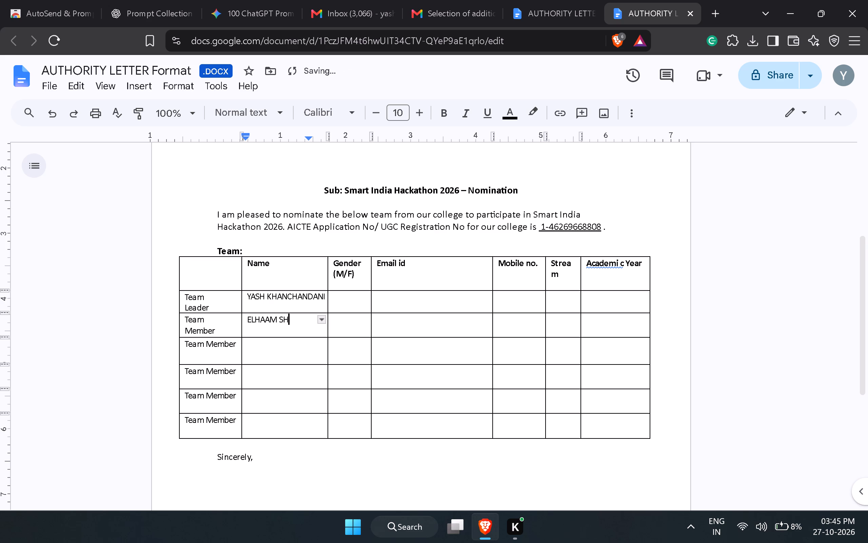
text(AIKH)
Enter the second team member's full name in capitals in the second Team Member row.
click(286, 343)
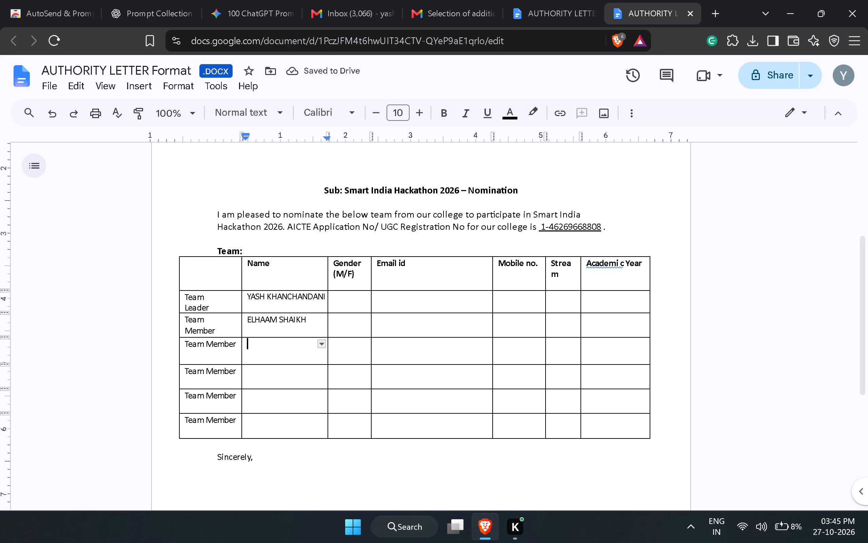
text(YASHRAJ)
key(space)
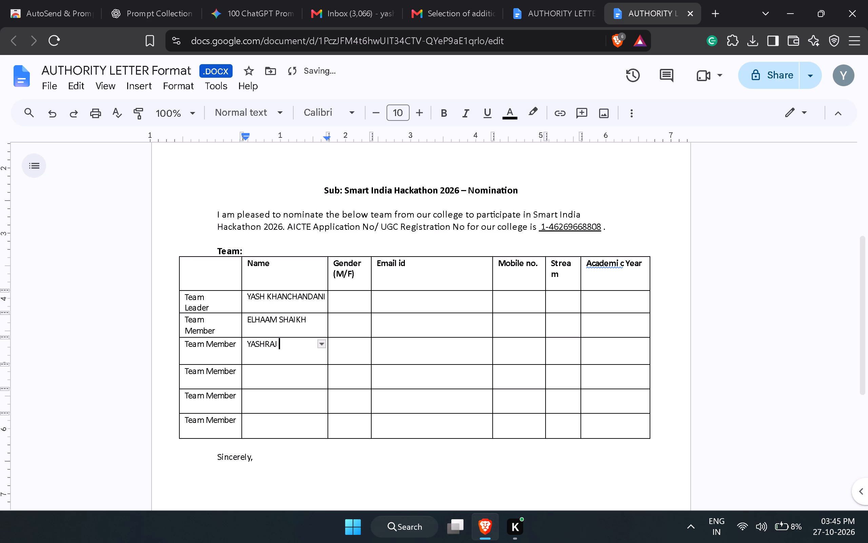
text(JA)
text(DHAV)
Enter the third team member's full name in capitals in the third Team Member row.
click(276, 372)
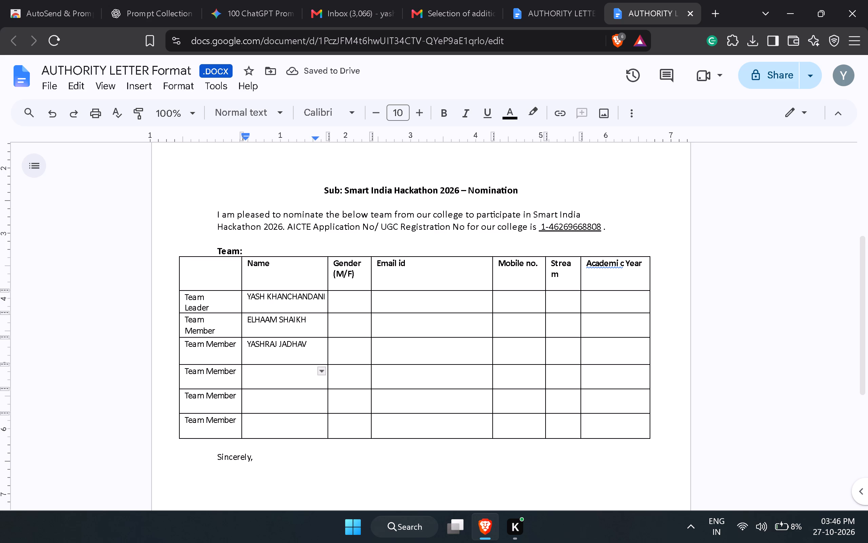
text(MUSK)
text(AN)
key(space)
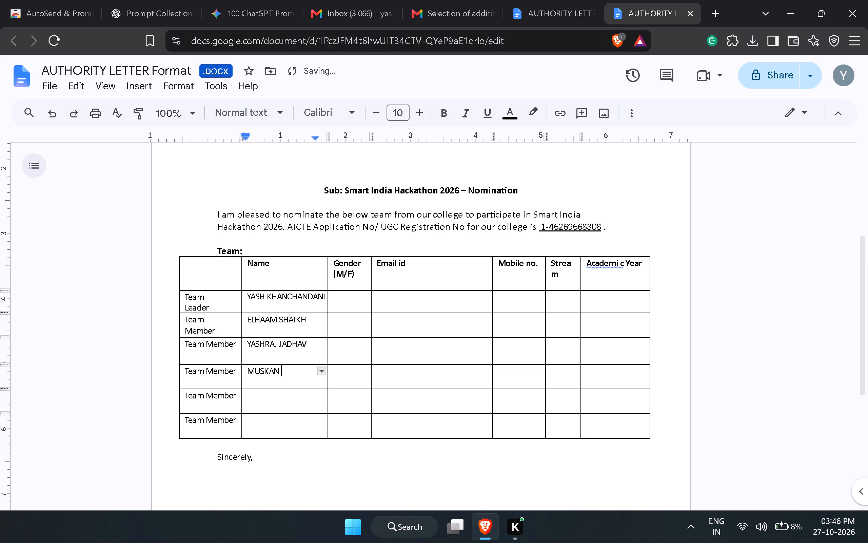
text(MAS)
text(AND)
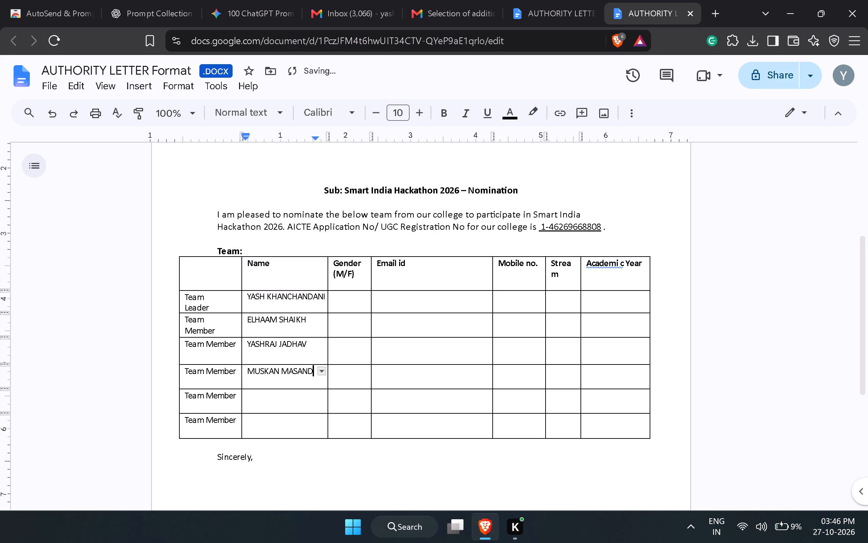
Enter the fourth team member's full name in capitals in the fourth Team Member row.
click(270, 408)
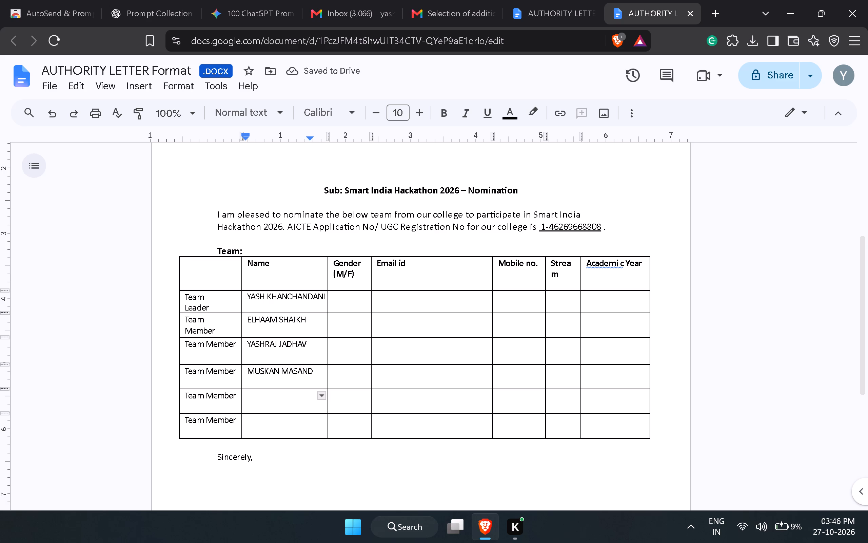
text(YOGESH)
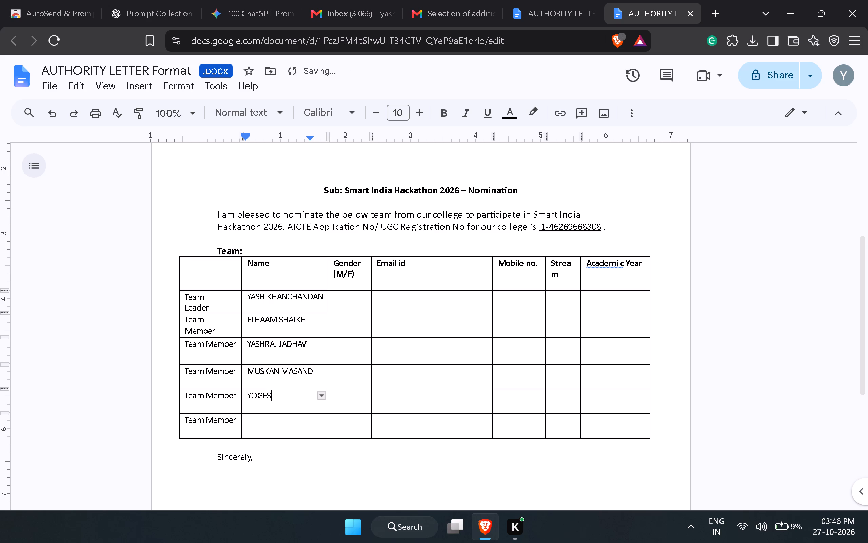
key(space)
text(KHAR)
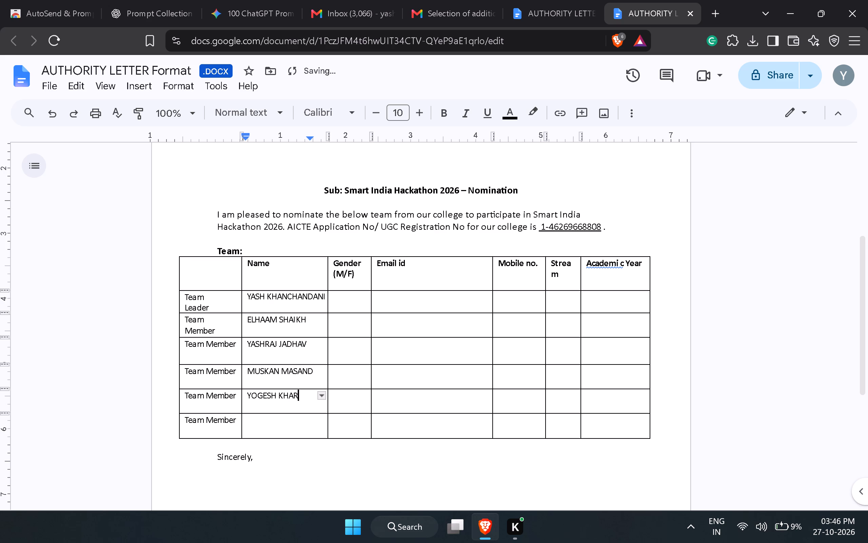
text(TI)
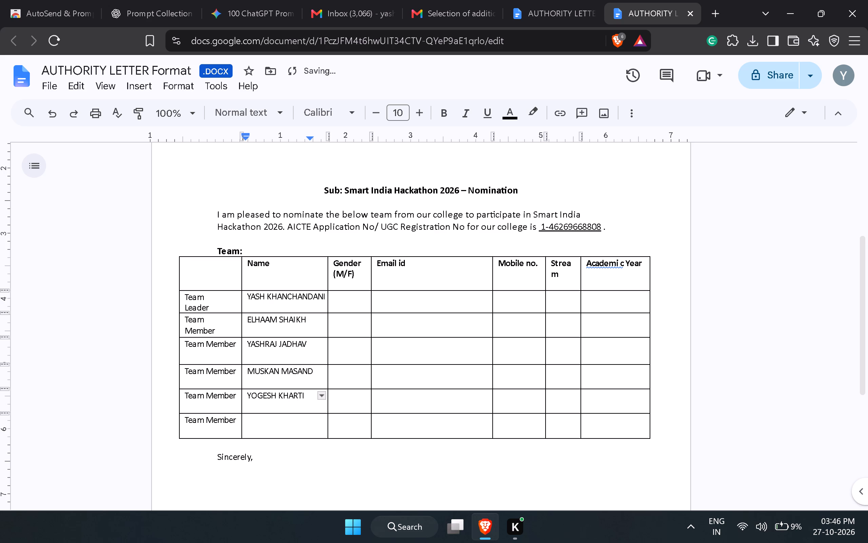
Enter the fifth team member's full name in capitals in the last Team Member row.
click(270, 412)
click(270, 421)
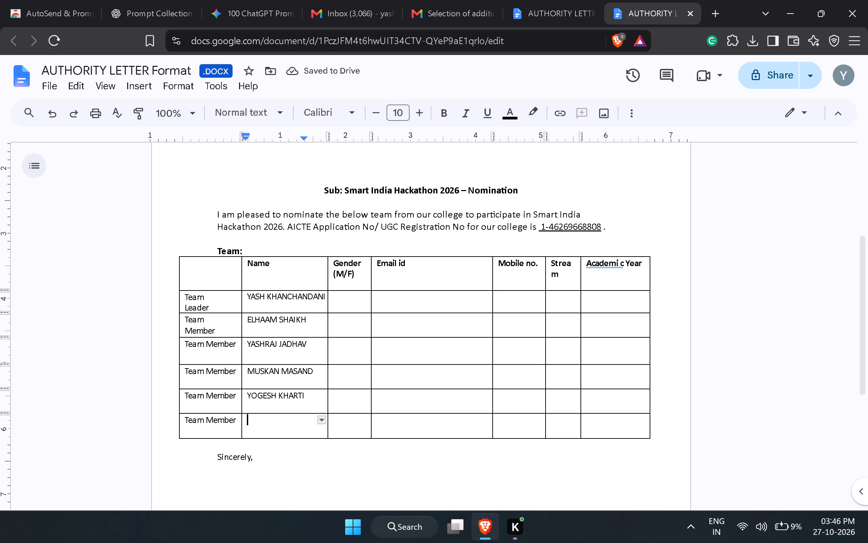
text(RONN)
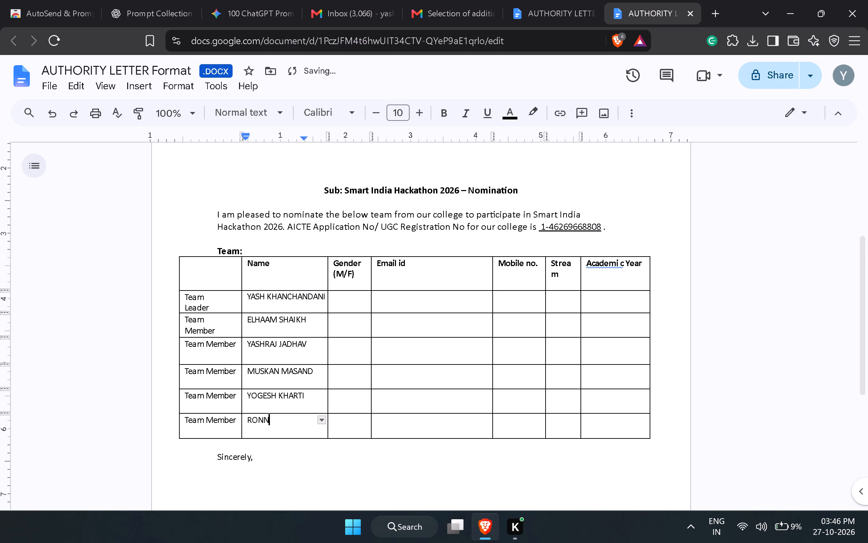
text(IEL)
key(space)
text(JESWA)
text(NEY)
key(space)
click(322, 452)
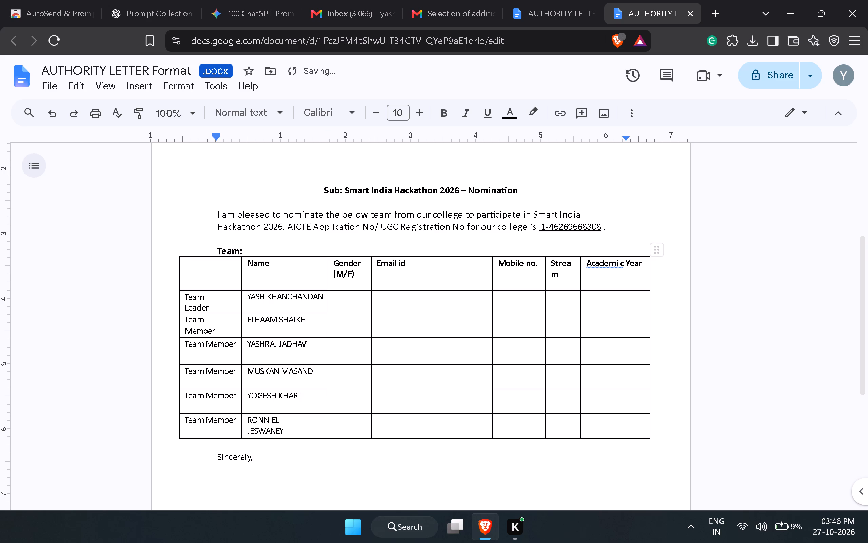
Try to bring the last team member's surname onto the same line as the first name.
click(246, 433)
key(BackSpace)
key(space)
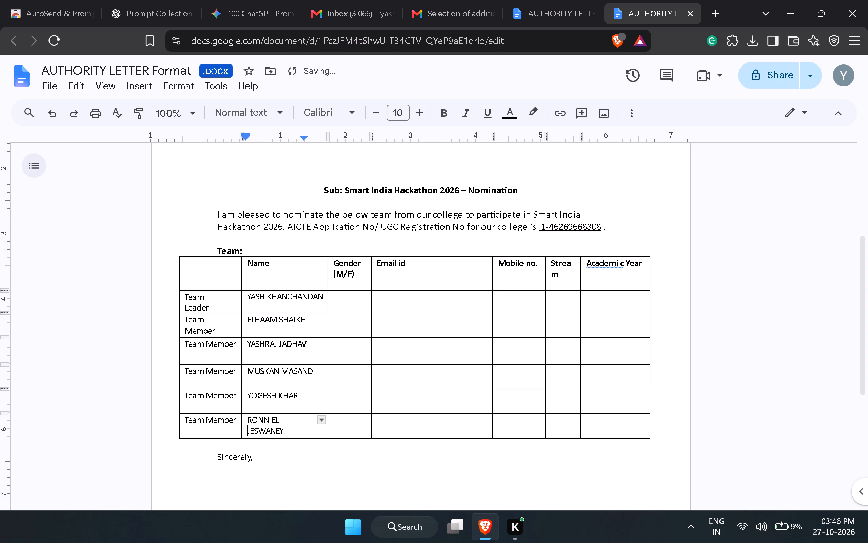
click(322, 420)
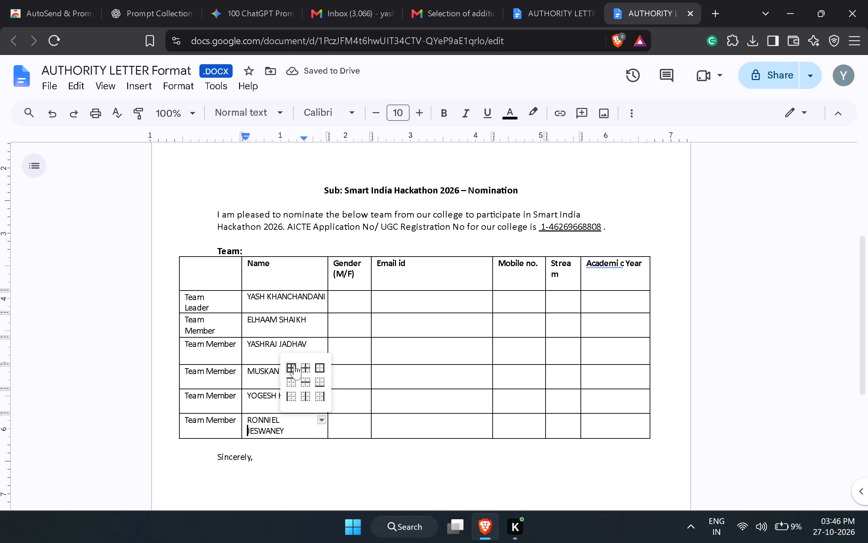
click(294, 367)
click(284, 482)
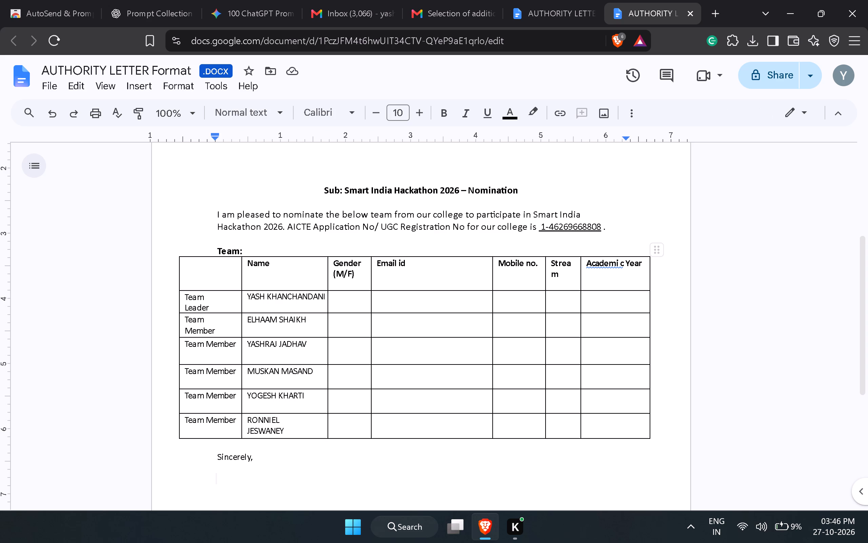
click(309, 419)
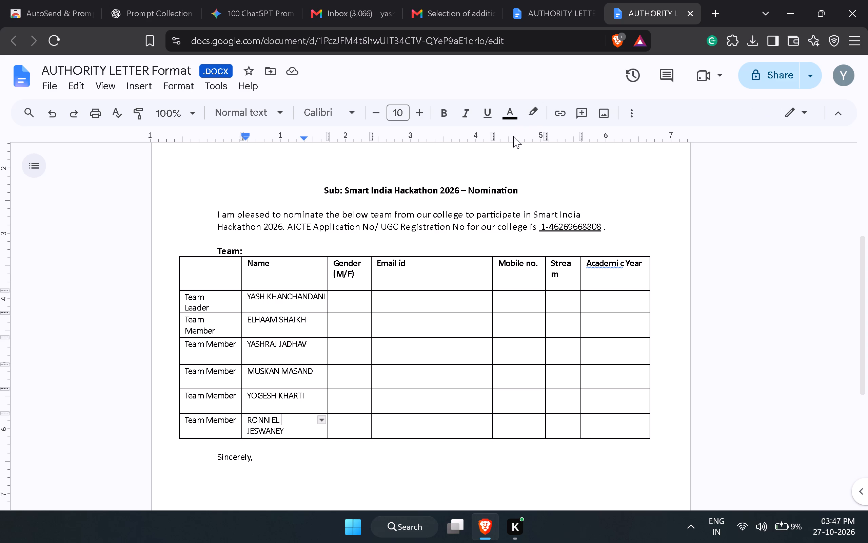
Fill the Gender (M/F) column from the team leader's row down with M, M, F, F, M, M.
click(348, 305)
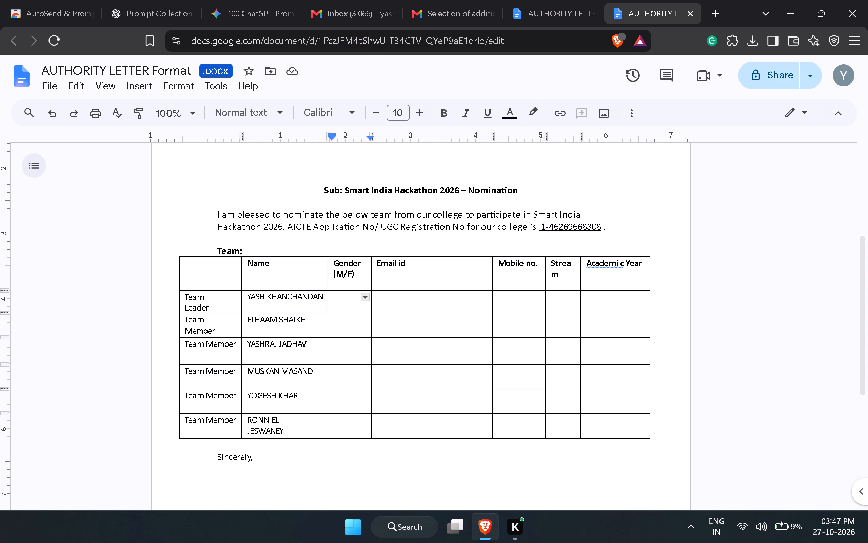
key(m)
click(348, 318)
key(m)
click(345, 346)
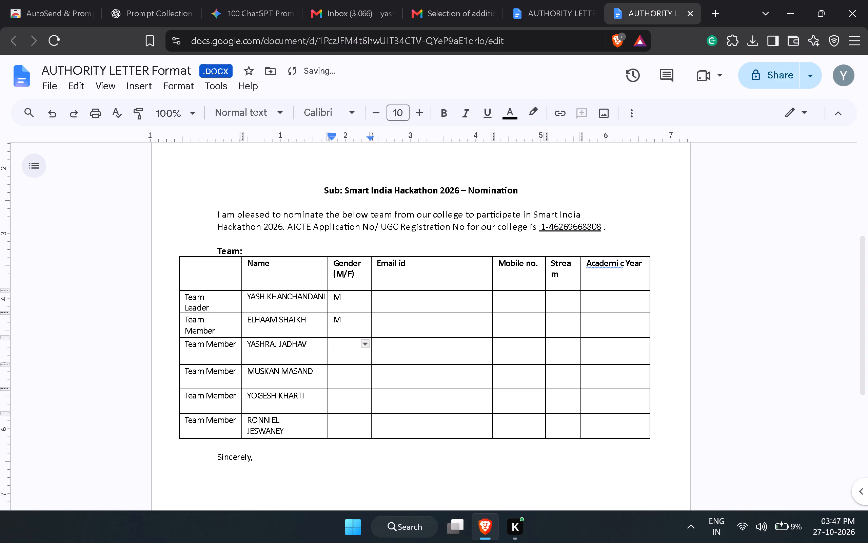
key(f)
click(342, 373)
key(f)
click(339, 404)
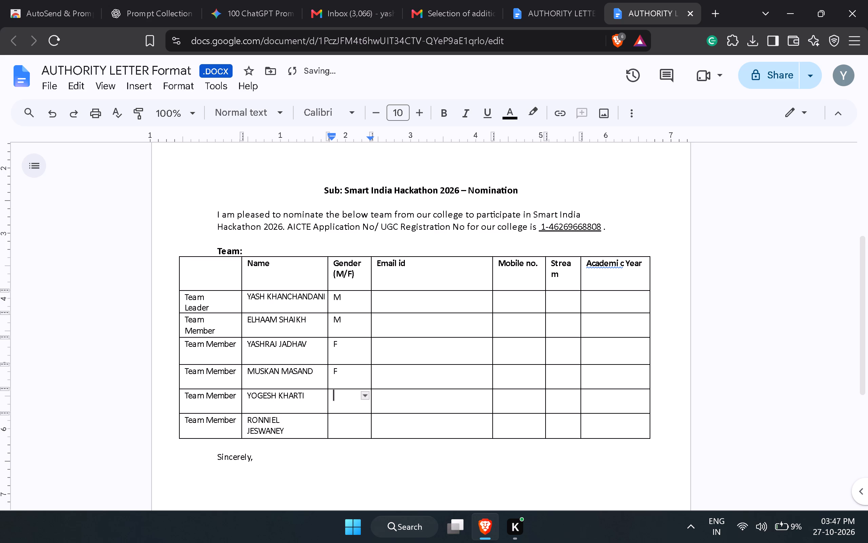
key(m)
click(338, 429)
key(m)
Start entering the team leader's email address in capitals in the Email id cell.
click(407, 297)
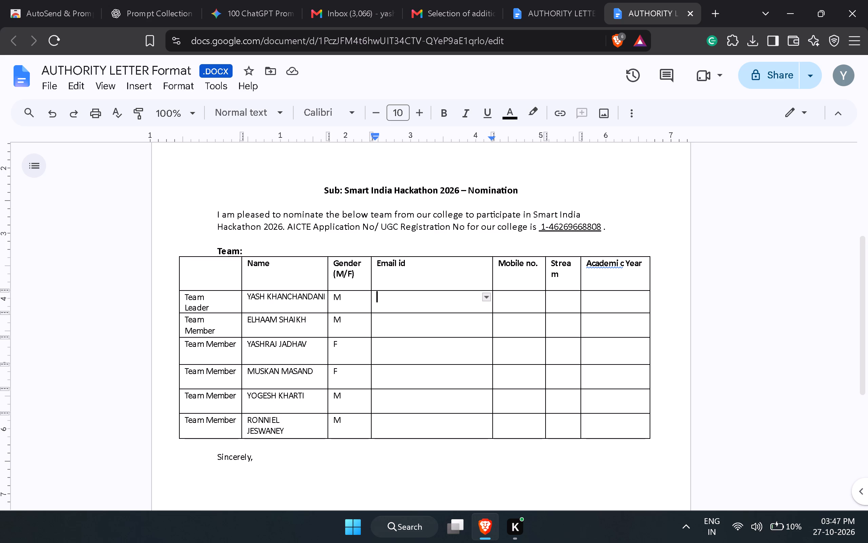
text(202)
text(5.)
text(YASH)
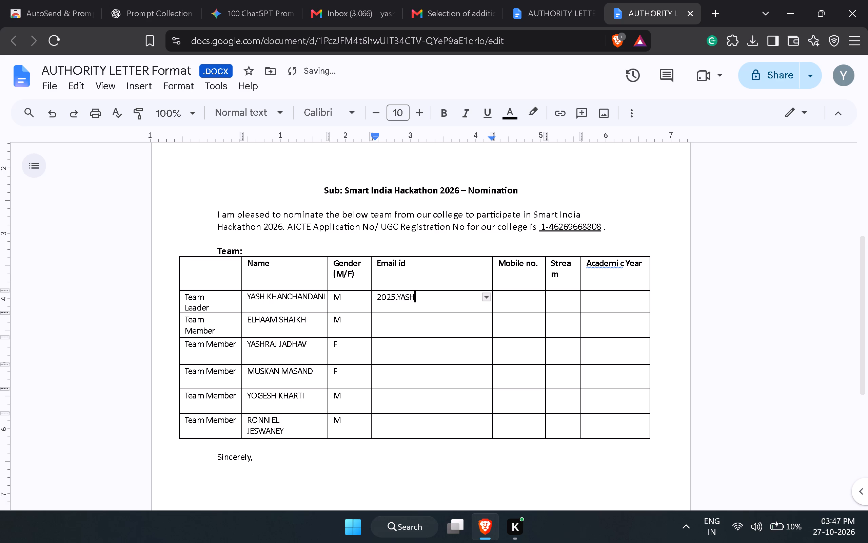
Continue entering the team leader's email address in capitals in the Email id cell, adding most of the surname.
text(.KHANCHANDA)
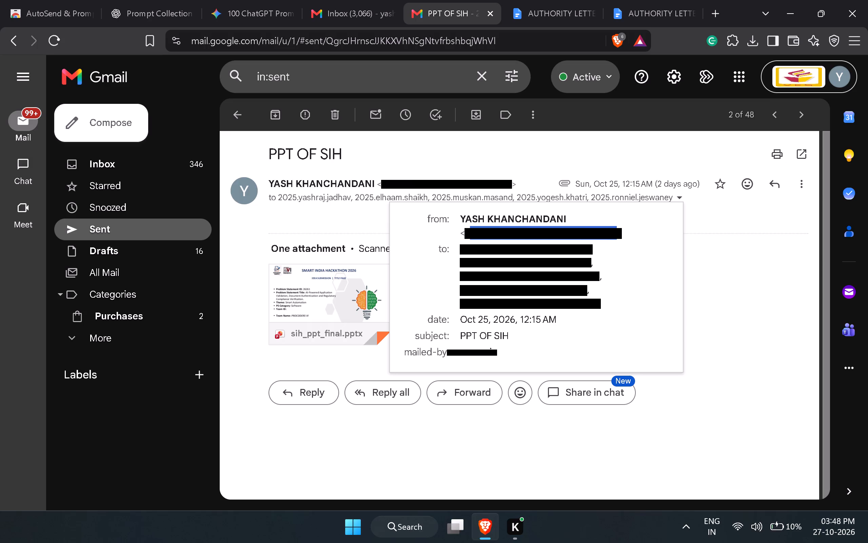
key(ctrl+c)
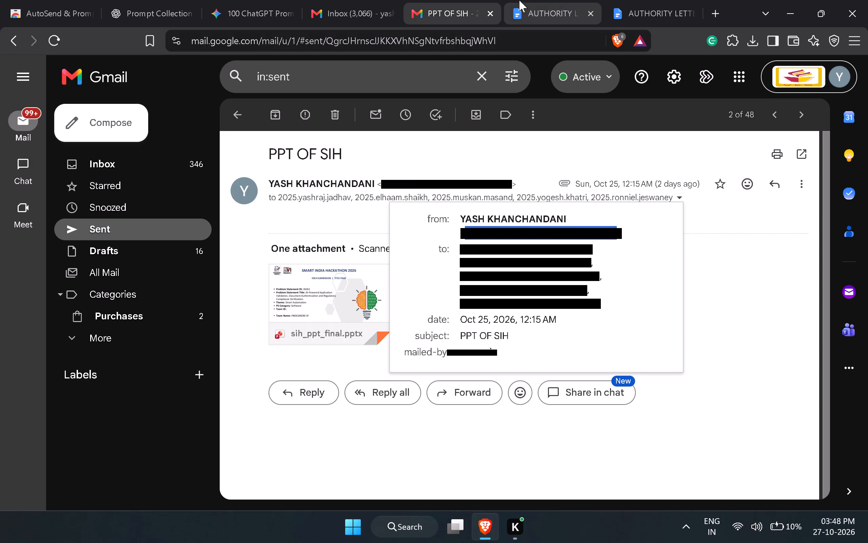
Close the other team's completed AUTHORITY LETTER and return to the AUTHORITY LETTER Format document.
click(550, 0)
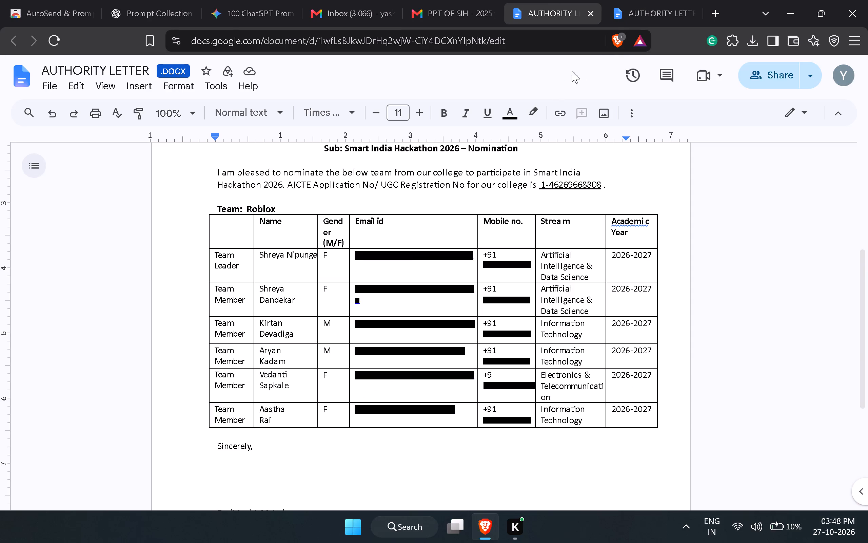
click(591, 12)
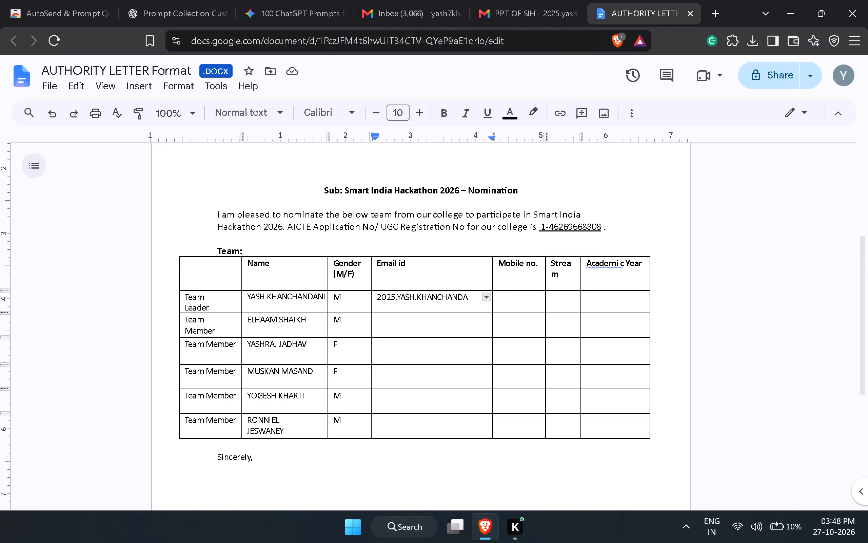
Replace the partly entered team leader email with the copied address in the Email id cell, keeping it as plain text.
key(BackSpace)
key(BackSpace)
key(BackSpace)
key(BackSpace)
key(BackSpace)
key(BackSpace)
key(BackSpace)
key(BackSpace)
key(BackSpace)
key(BackSpace)
key(BackSpace)
key(BackSpace)
key(BackSpace)
key(BackSpace)
key(BackSpace)
key(BackSpace)
key(BackSpace)
key(BackSpace)
key(BackSpace)
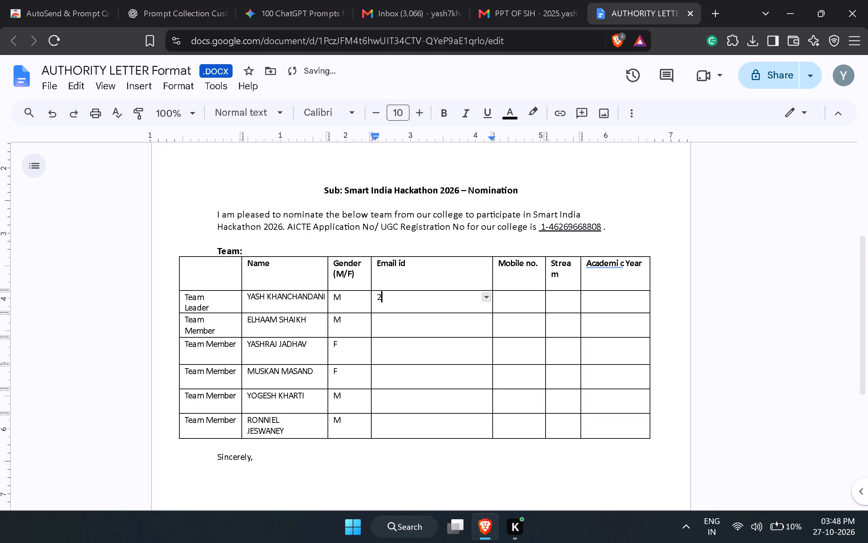
key(BackSpace)
key(ctrl+v)
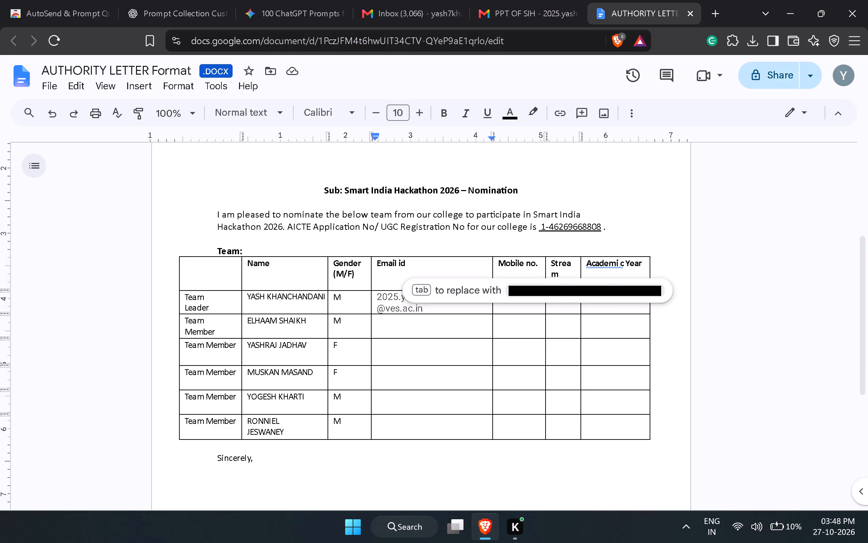
key(Tab)
key(ctrl+z)
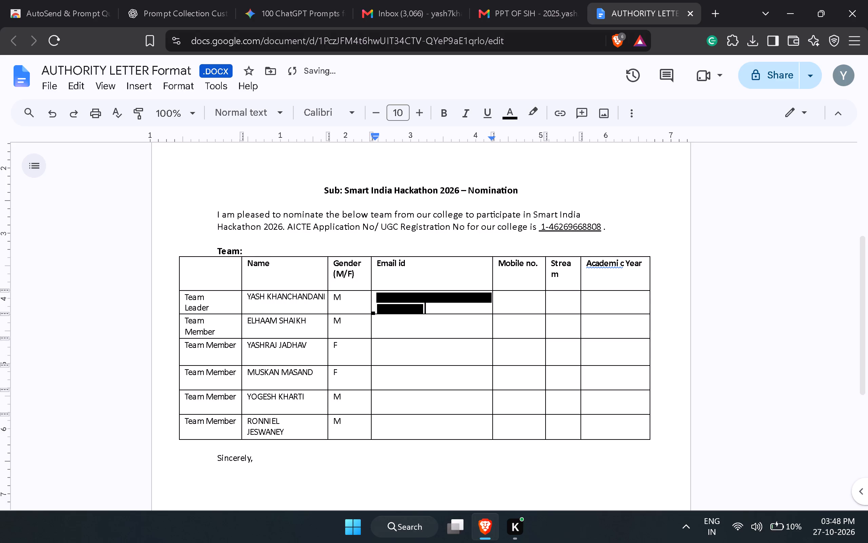
click(428, 324)
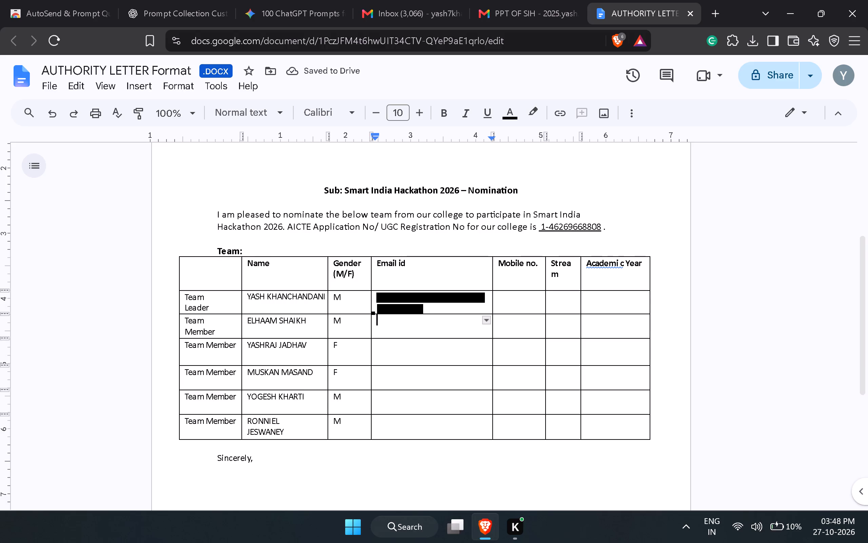
drag(493, 282, 510, 284)
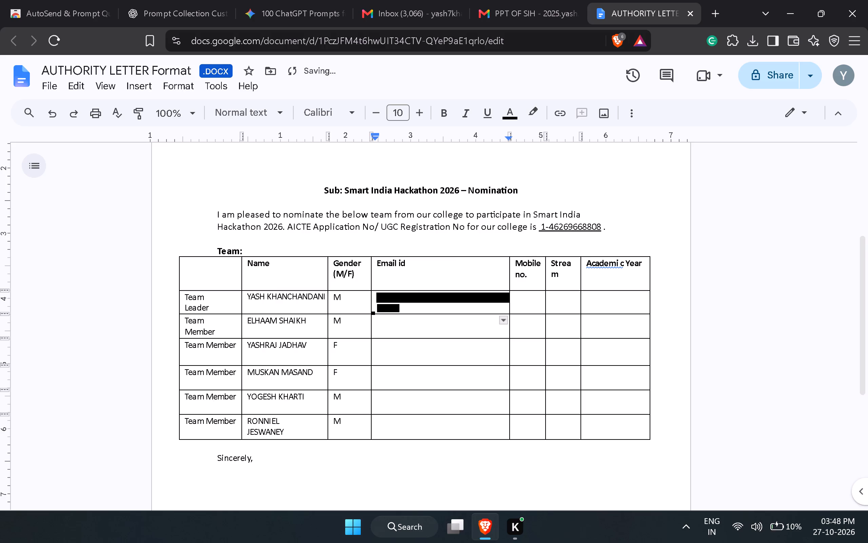
drag(371, 287, 371, 287)
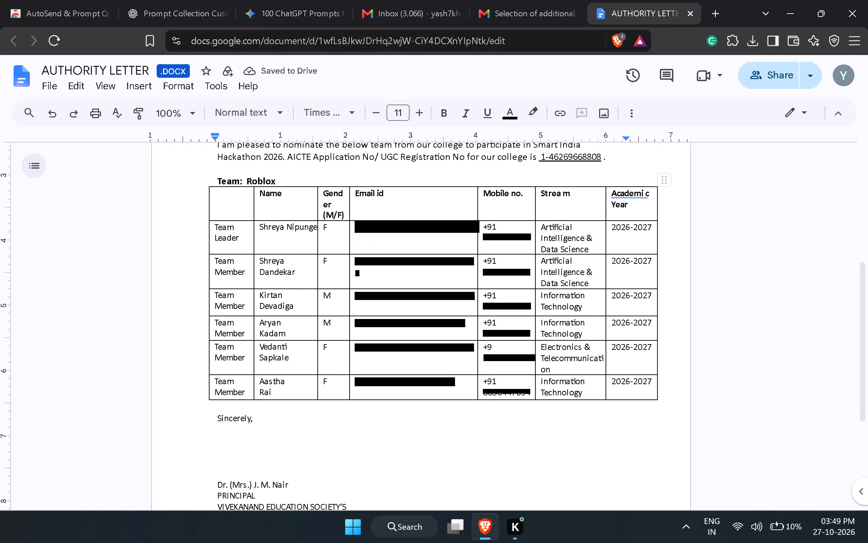
In the already filled AUTHORITY LETTER document, replace the Team Leader's name with the new leader's full name in capitals.
scroll(505, 459, right, 1)
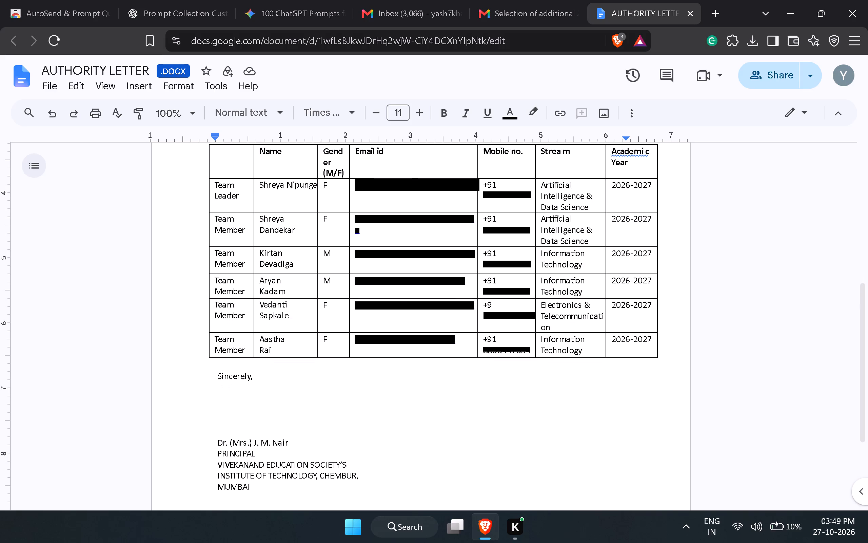
scroll(505, 459, right, 1)
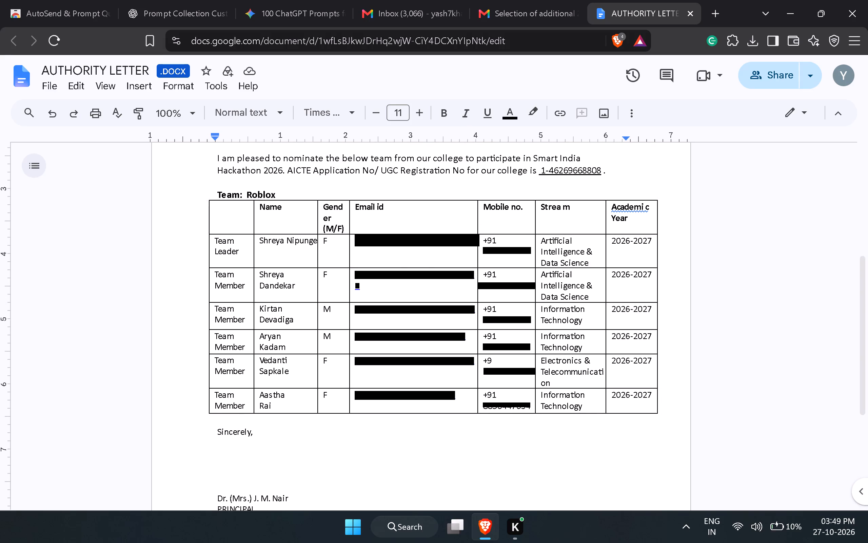
click(309, 242)
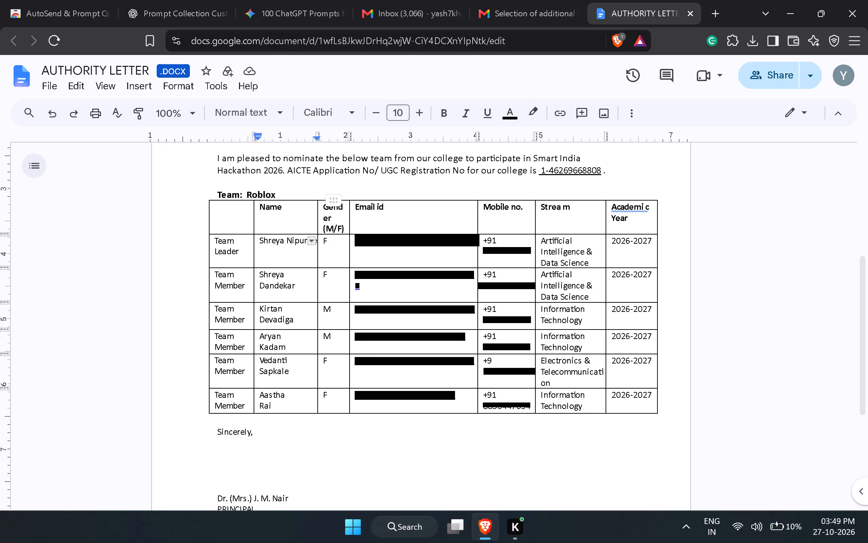
key(Right)
key(Right)
key(BackSpace)
key(BackSpace)
key(BackSpace)
key(BackSpace)
key(BackSpace)
key(BackSpace)
key(BackSpace)
key(BackSpace)
key(BackSpace)
key(BackSpace)
key(BackSpace)
key(BackSpace)
key(BackSpace)
key(BackSpace)
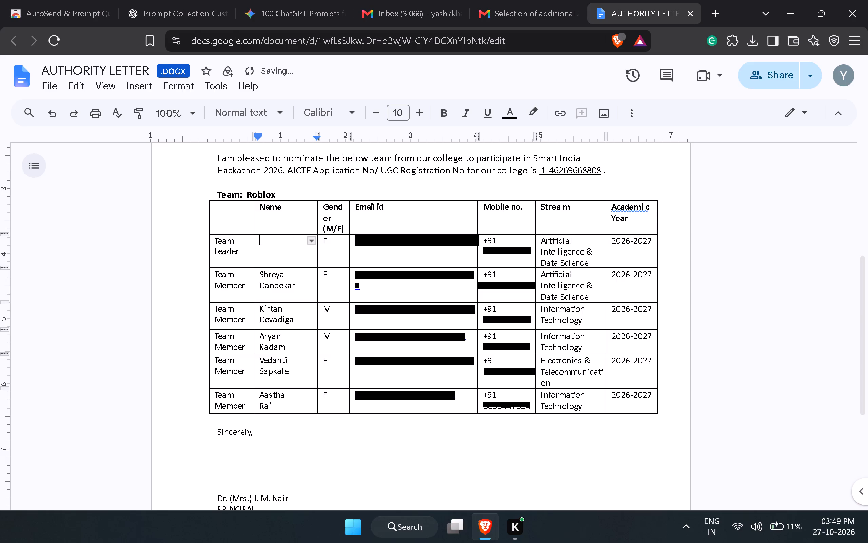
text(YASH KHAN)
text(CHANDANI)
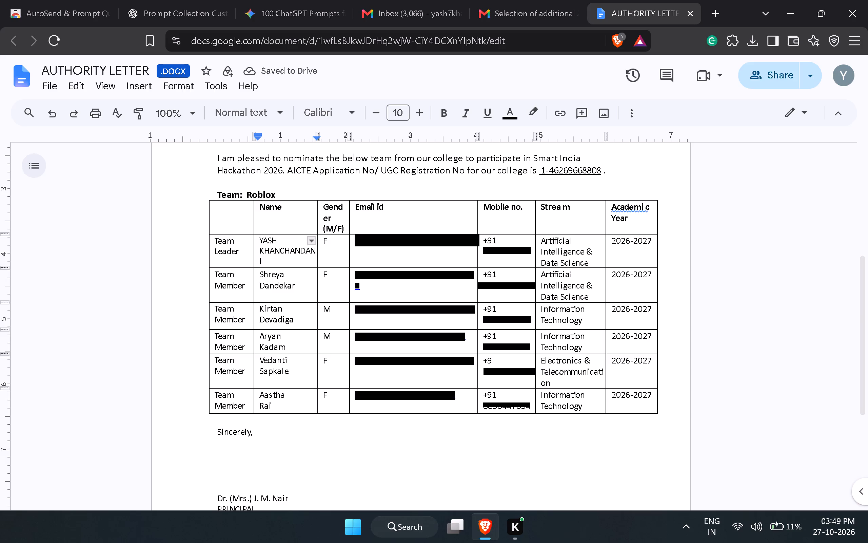
Replace the name in the first Team Member row with the new member's full name in capitals.
click(293, 286)
click(296, 288)
key(BackSpace)
key(BackSpace)
key(BackSpace)
key(BackSpace)
key(BackSpace)
key(BackSpace)
key(BackSpace)
key(BackSpace)
key(BackSpace)
key(BackSpace)
key(BackSpace)
key(BackSpace)
key(BackSpace)
key(BackSpace)
key(BackSpace)
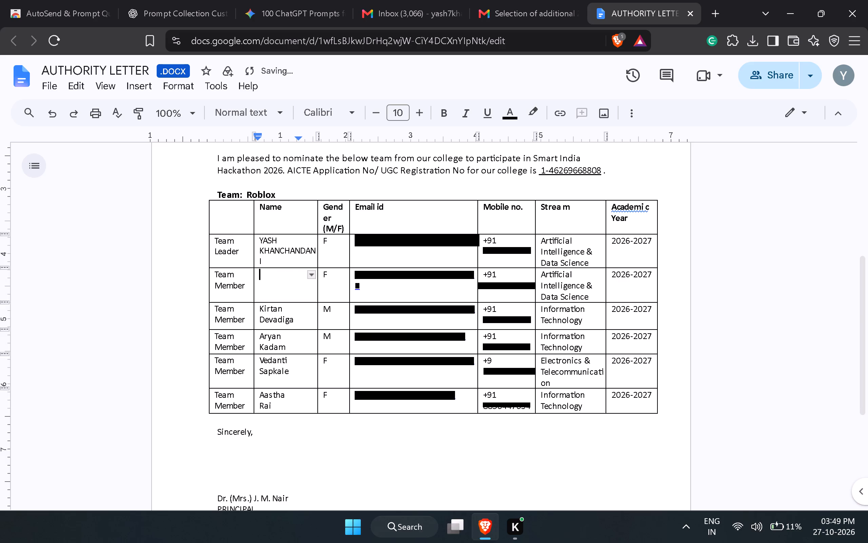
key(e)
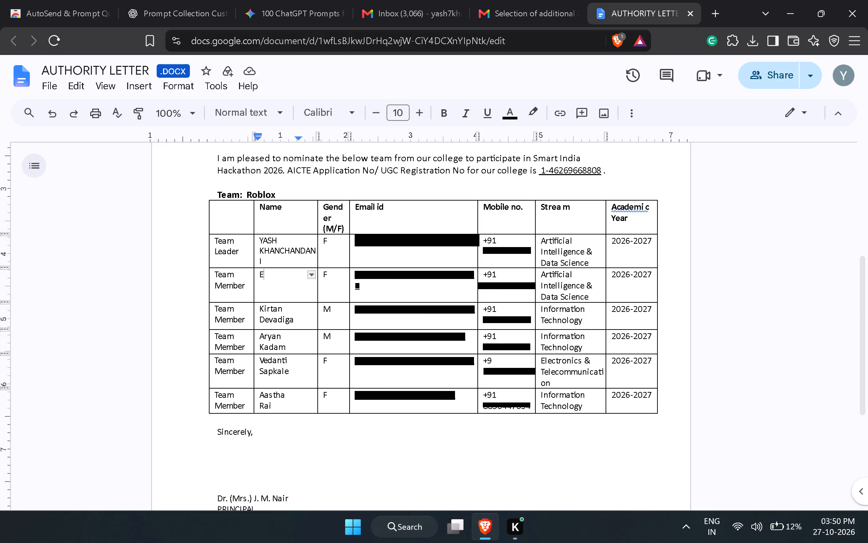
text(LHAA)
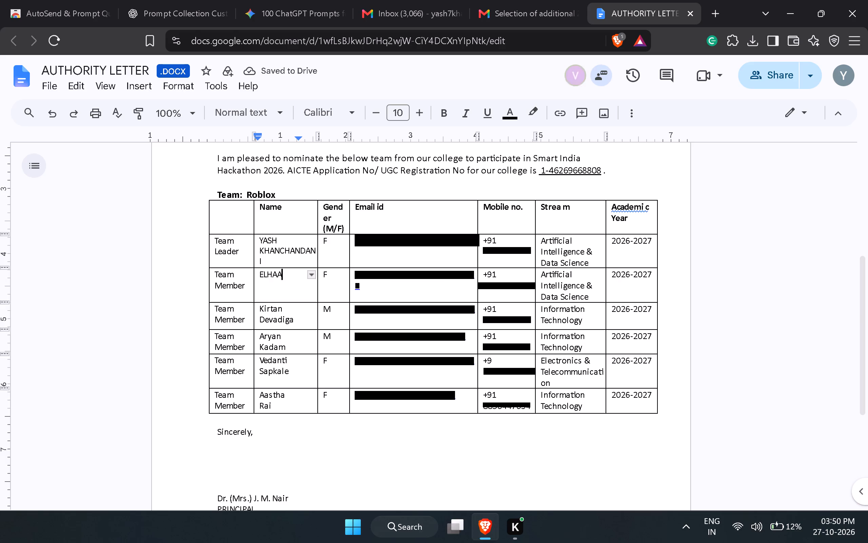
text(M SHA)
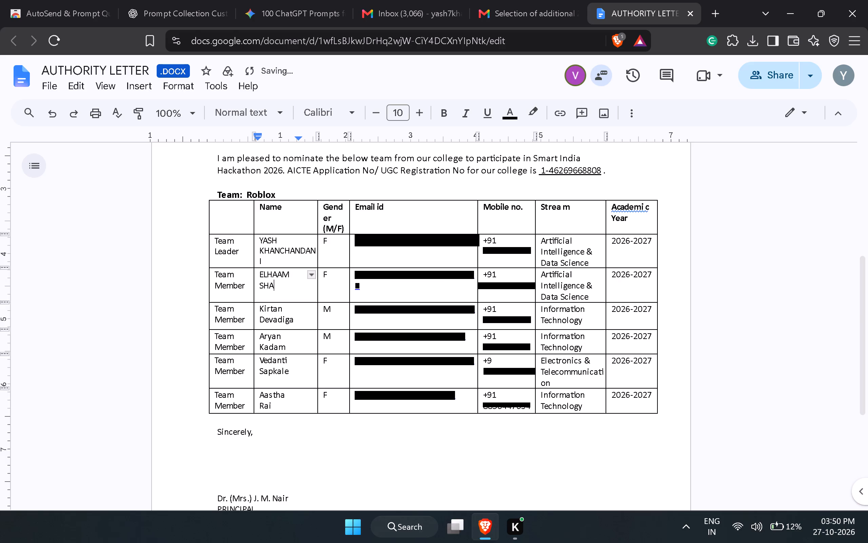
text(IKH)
Clear the existing name from the second Team Member row.
click(298, 329)
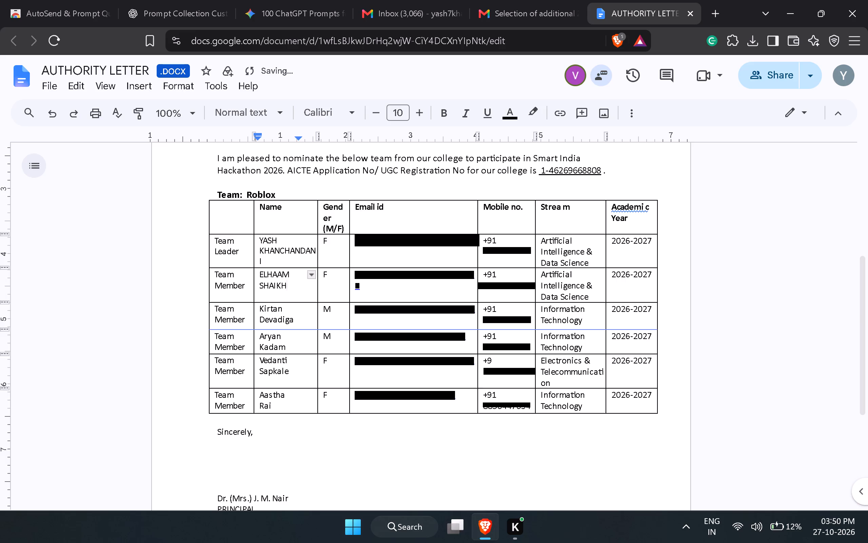
click(298, 322)
key(BackSpace)
key(BackSpace)
key(BackSpace)
key(BackSpace)
key(BackSpace)
key(BackSpace)
key(BackSpace)
key(BackSpace)
key(BackSpace)
key(BackSpace)
key(BackSpace)
key(BackSpace)
key(BackSpace)
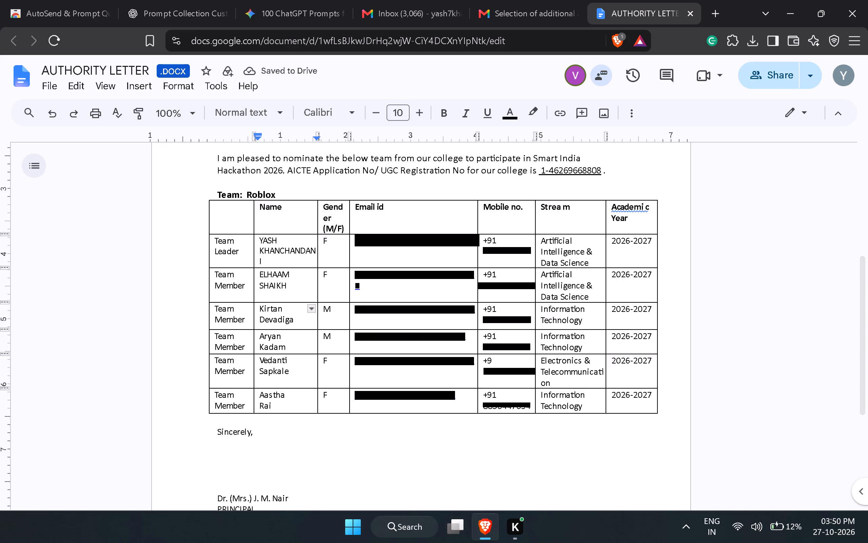
key(BackSpace)
key(BackSpace)
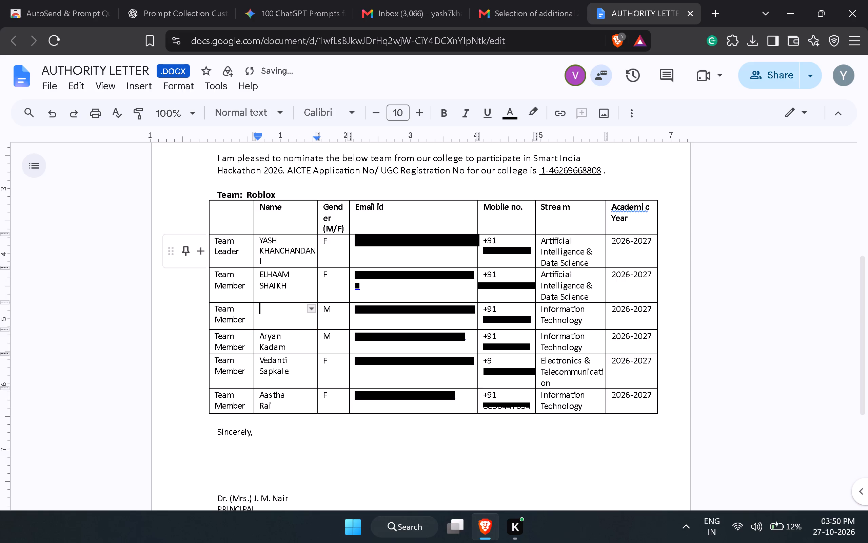
Narrow the role column slightly so the leader's surname and the word "Member" each fit on one line.
drag(254, 235, 248, 233)
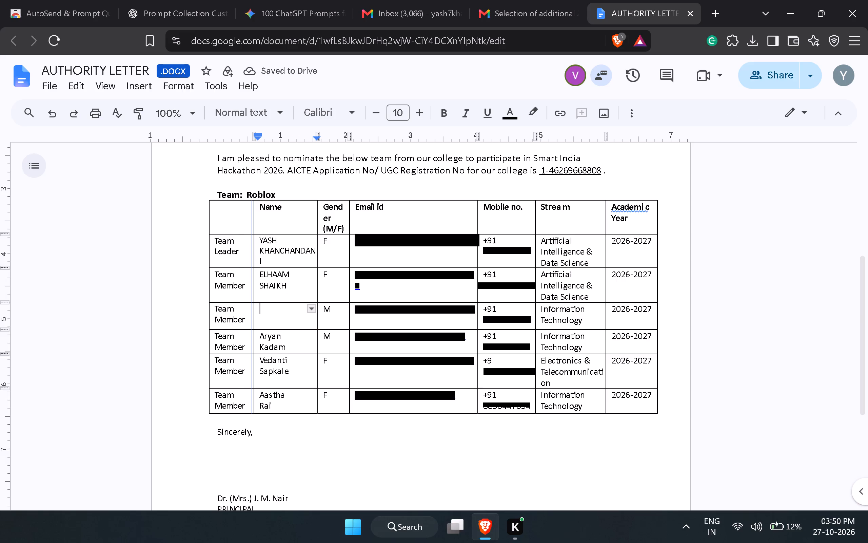
drag(248, 233, 250, 232)
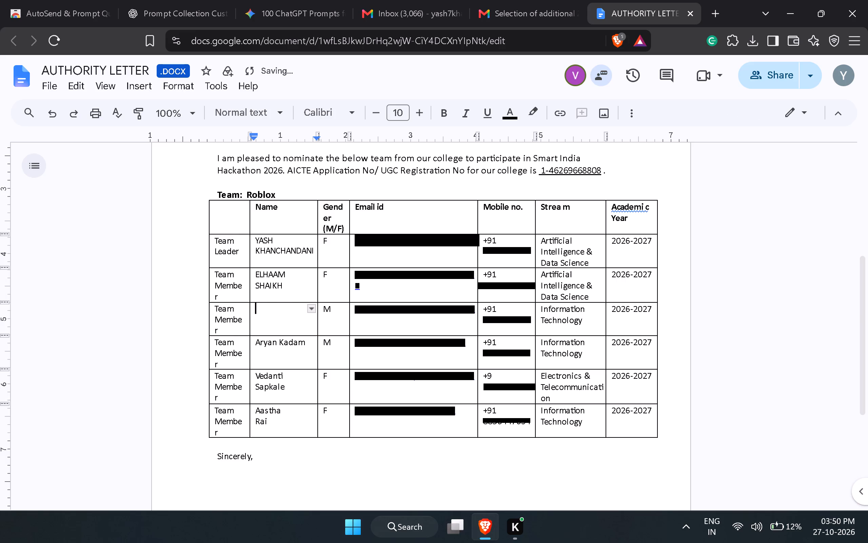
click(251, 266)
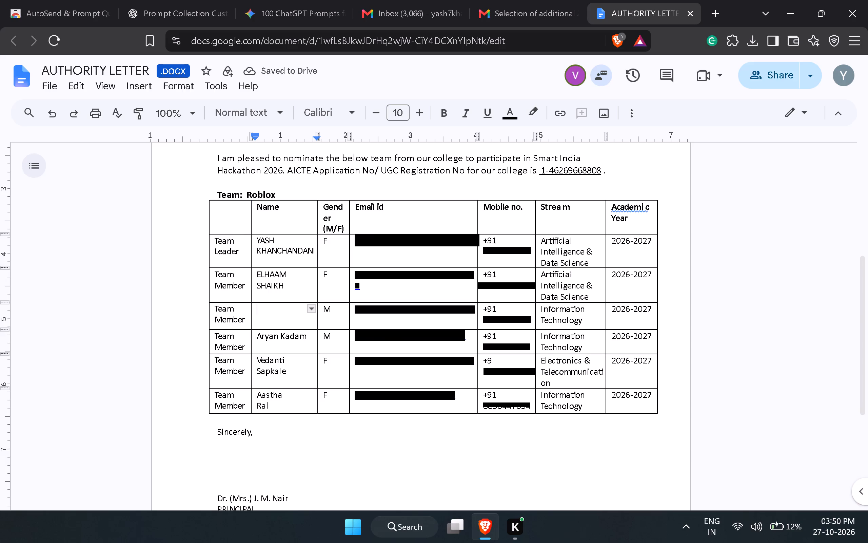
Enter the second team member's full name in capitals in the emptied Name cell.
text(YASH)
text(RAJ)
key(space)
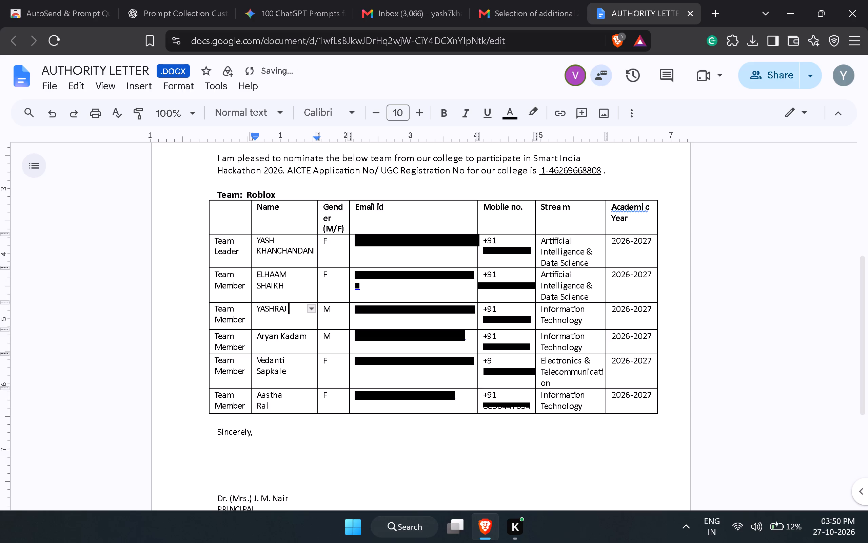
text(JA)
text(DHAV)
Replace the name in the third Team Member row with the new member's full name in capitals.
click(275, 344)
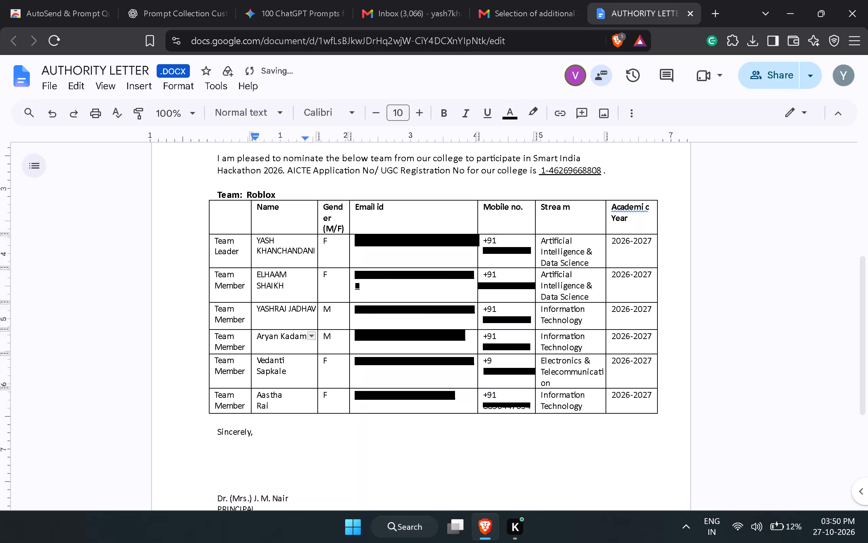
key(BackSpace)
key(BackSpace)
key(BackSpace)
key(BackSpace)
key(BackSpace)
key(BackSpace)
key(BackSpace)
key(BackSpace)
key(Right)
key(Right)
key(Right)
key(Right)
key(Right)
key(Right)
key(Right)
key(Right)
key(Right)
key(Right)
key(BackSpace)
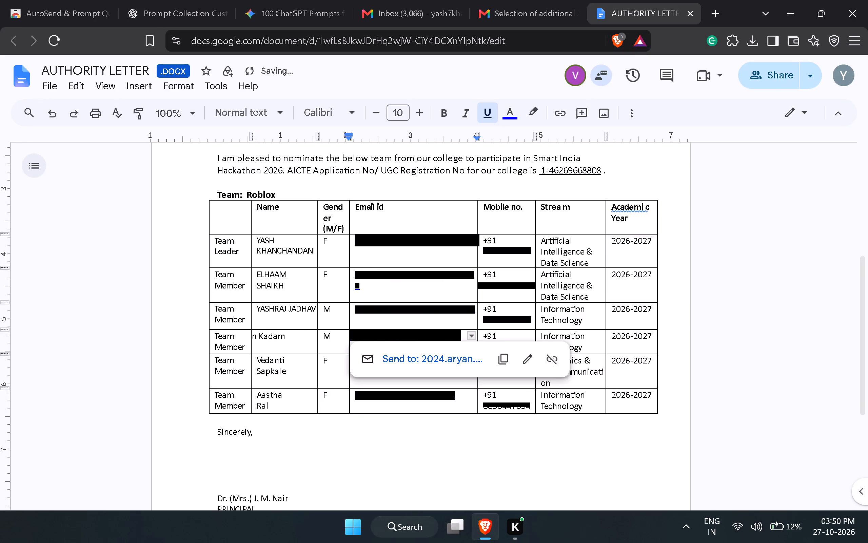
key(Left)
key(Left)
key(Left)
key(Left)
key(Left)
key(Left)
key(Left)
key(Left)
key(Left)
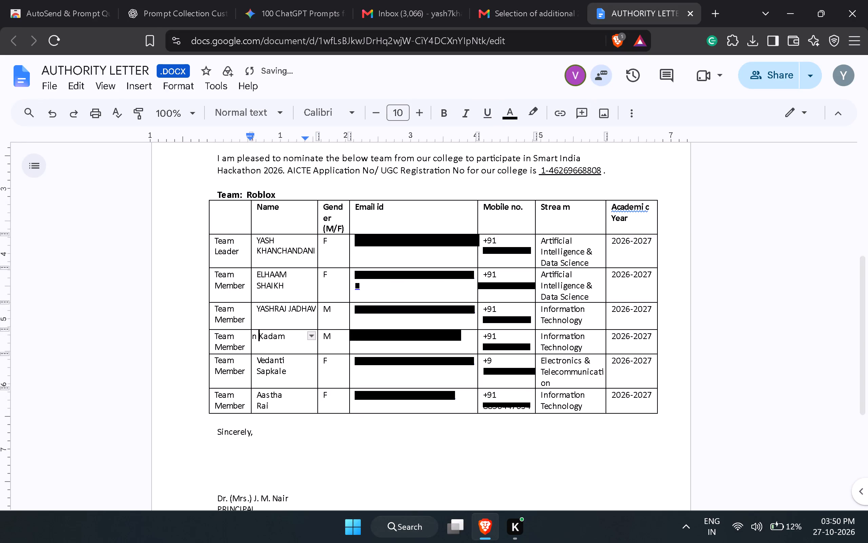
key(Right)
key(Right)
key(Right)
key(Right)
key(Right)
key(Right)
key(BackSpace)
key(BackSpace)
key(BackSpace)
key(BackSpace)
key(BackSpace)
key(BackSpace)
key(BackSpace)
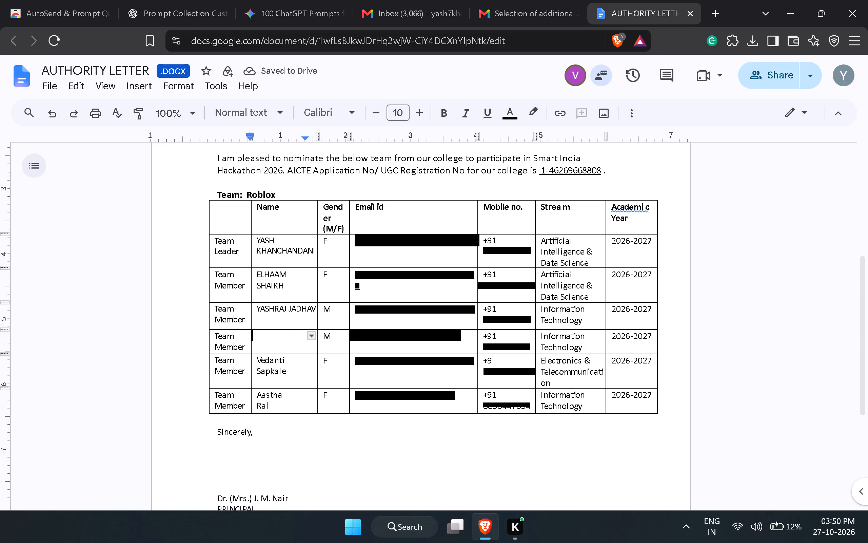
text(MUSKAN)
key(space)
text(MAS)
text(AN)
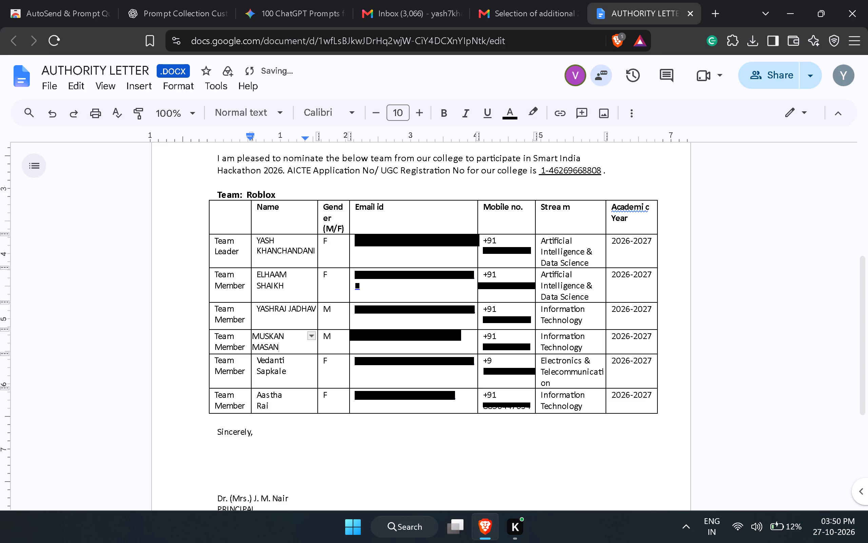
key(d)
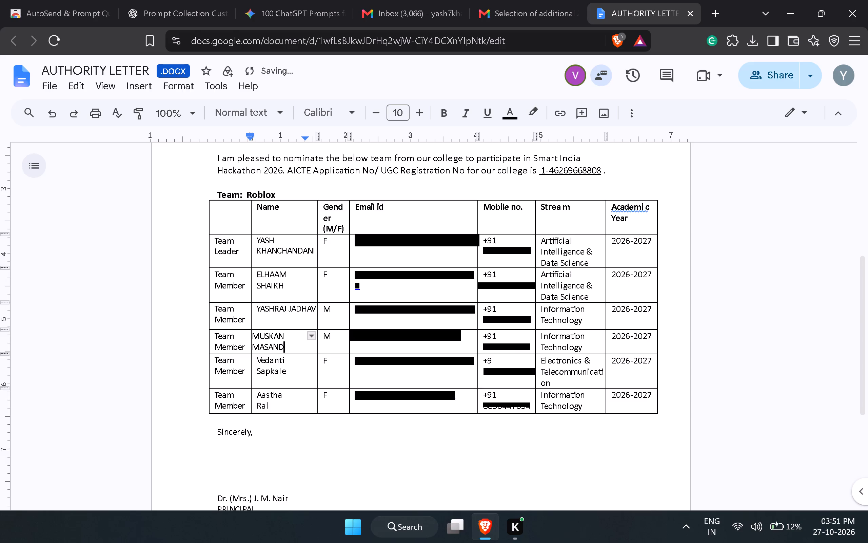
Add spaces before the first name and surname in the third Team Member row to align them with the other names.
click(308, 361)
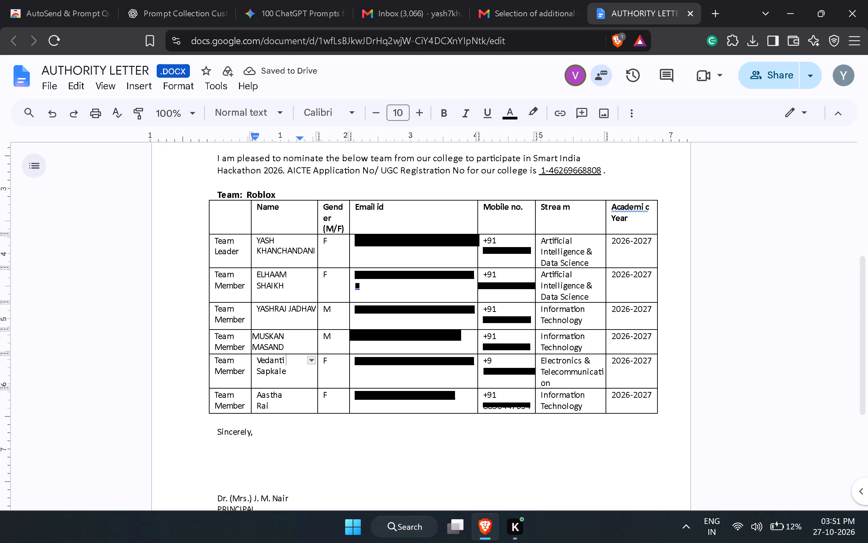
click(256, 335)
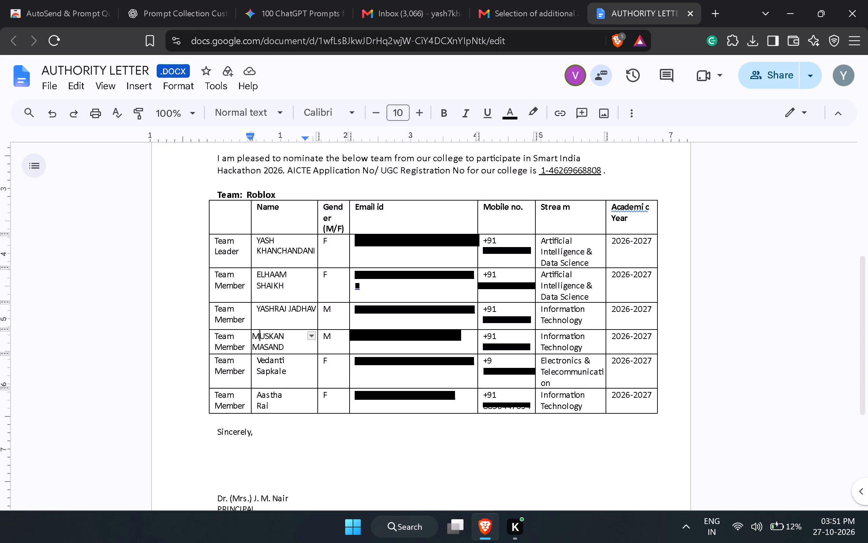
click(253, 335)
click(256, 337)
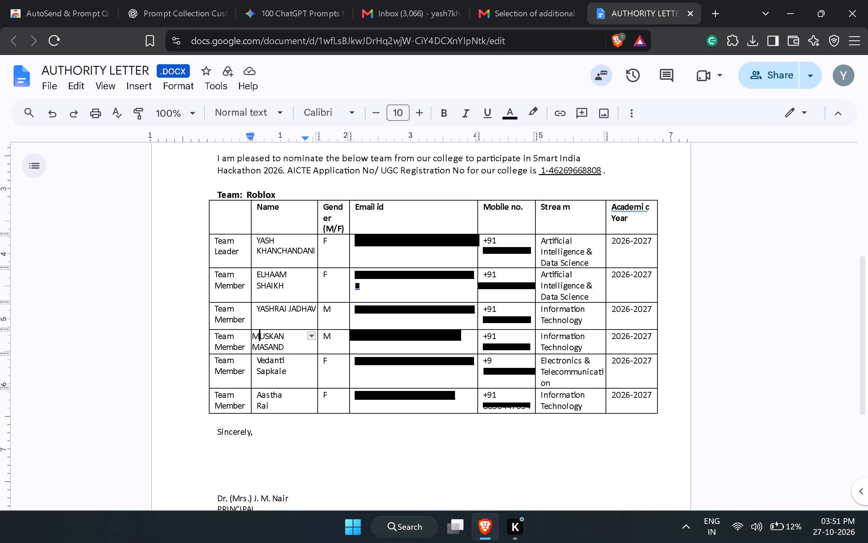
key(Left)
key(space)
key(Down)
key(Left)
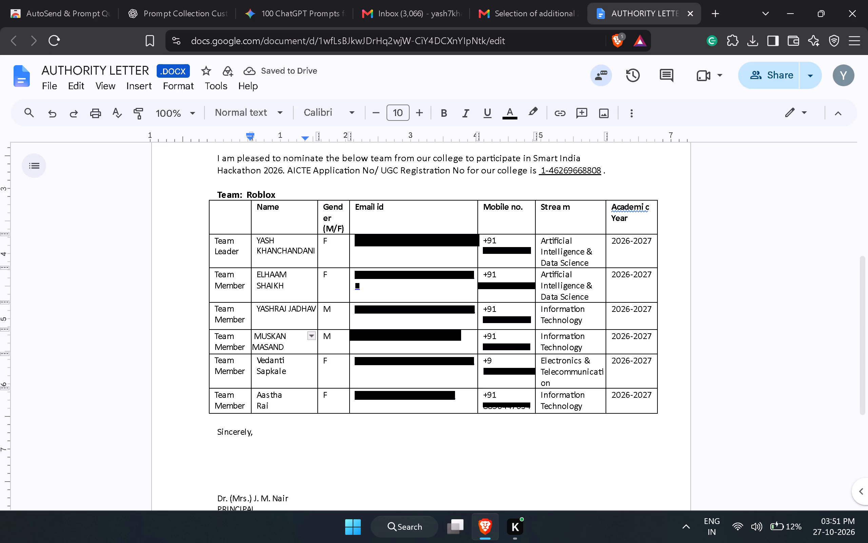
key(Right)
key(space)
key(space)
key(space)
Replace the name in the fourth Team Member row with the new member's full name in capitals.
click(289, 362)
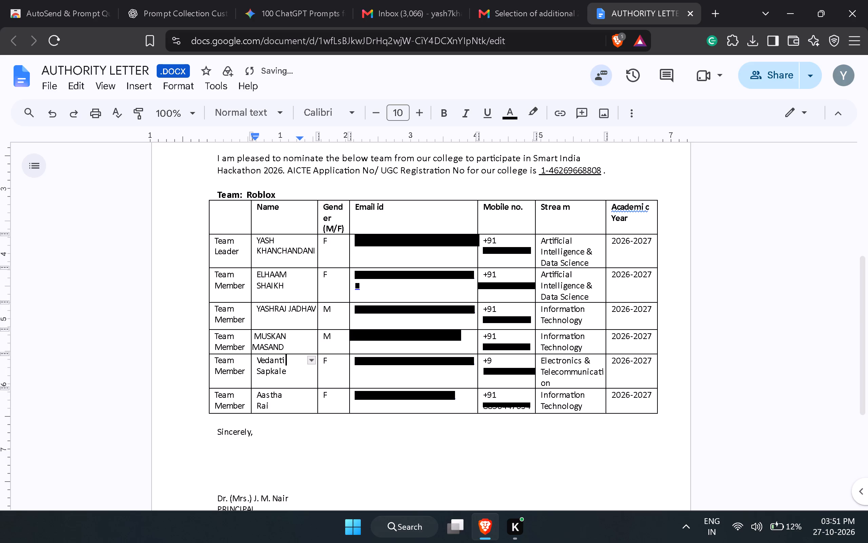
key(BackSpace)
key(BackSpace)
key(BackSpace)
key(BackSpace)
key(BackSpace)
key(BackSpace)
key(BackSpace)
key(BackSpace)
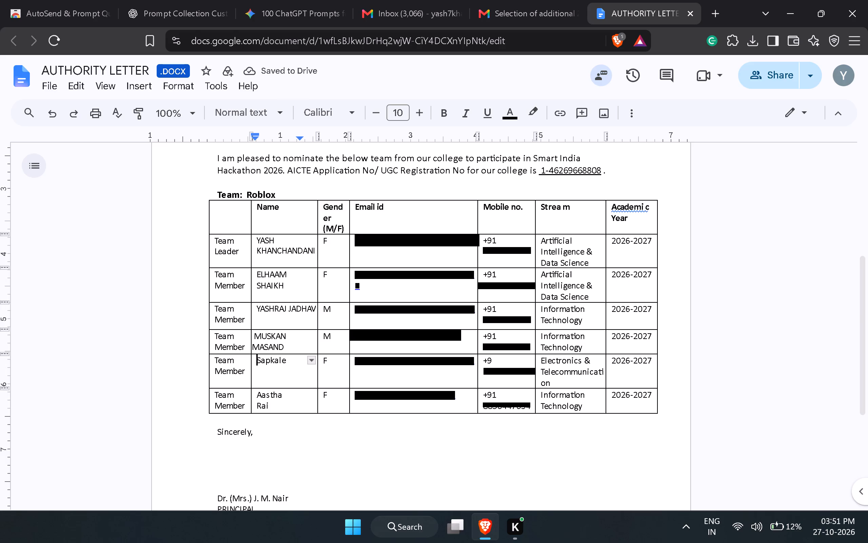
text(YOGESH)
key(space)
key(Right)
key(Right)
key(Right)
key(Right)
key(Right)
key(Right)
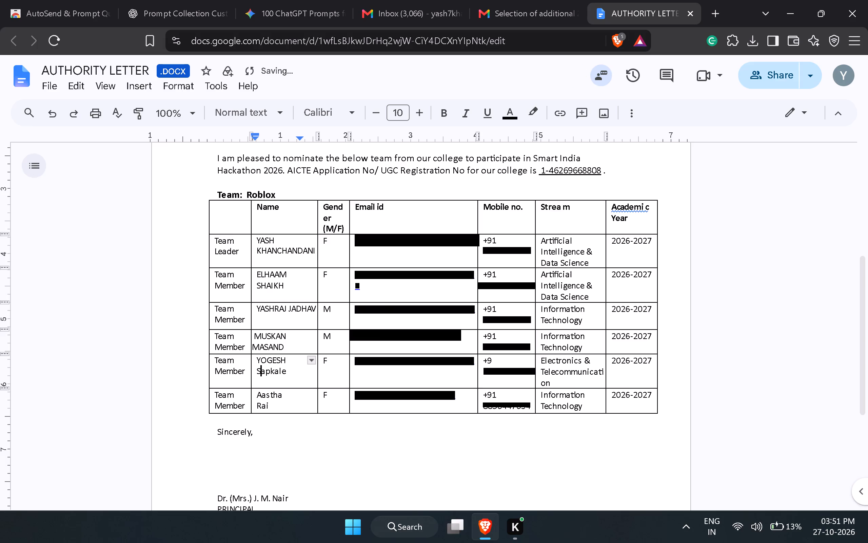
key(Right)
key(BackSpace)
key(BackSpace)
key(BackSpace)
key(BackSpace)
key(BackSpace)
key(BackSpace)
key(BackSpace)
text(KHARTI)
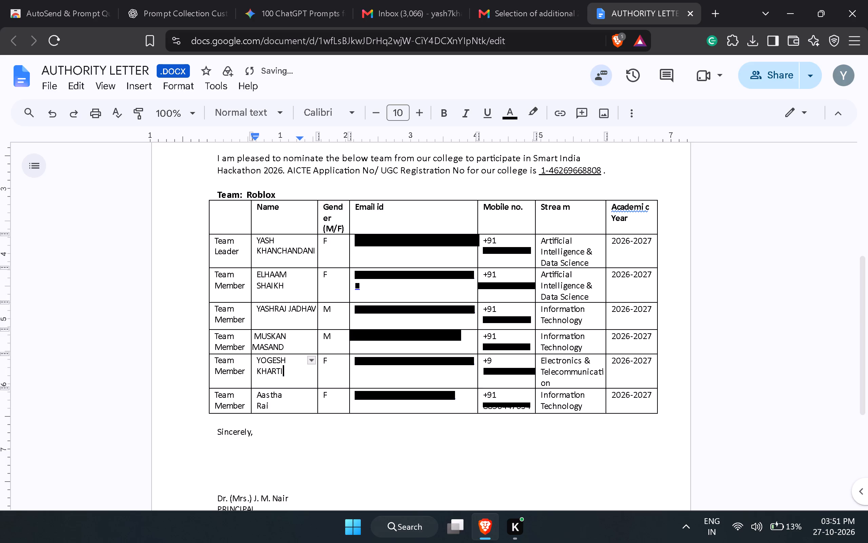
Replace the name in the fifth Team Member row with the new member's full name in capitals.
click(276, 402)
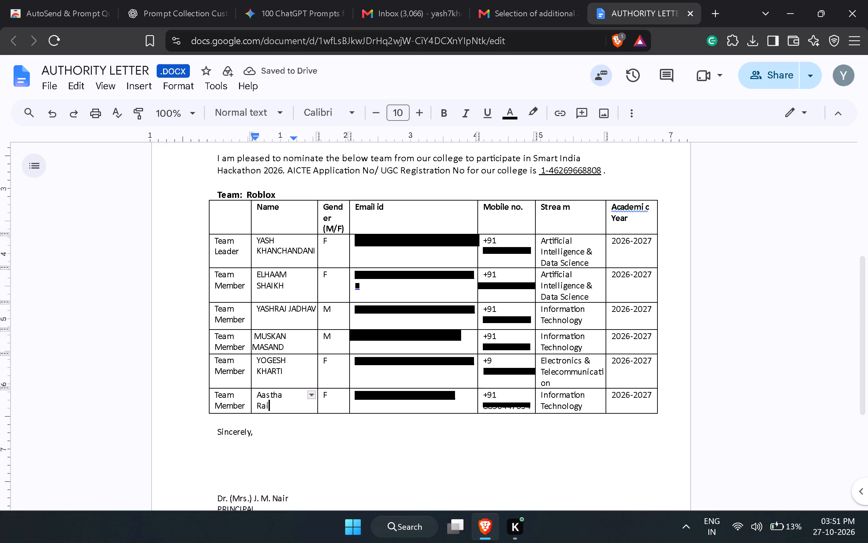
key(BackSpace)
key(BackSpace)
key(BackSpace)
key(BackSpace)
key(BackSpace)
key(BackSpace)
key(BackSpace)
key(BackSpace)
key(BackSpace)
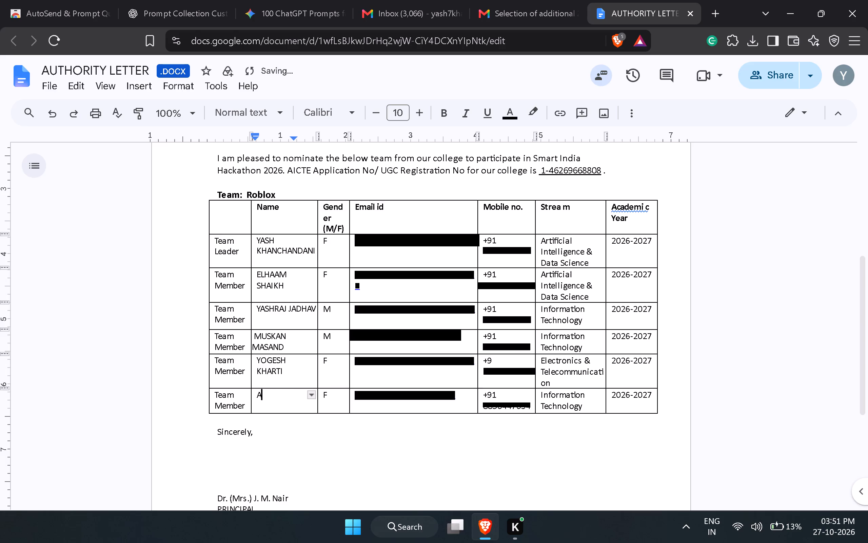
key(BackSpace)
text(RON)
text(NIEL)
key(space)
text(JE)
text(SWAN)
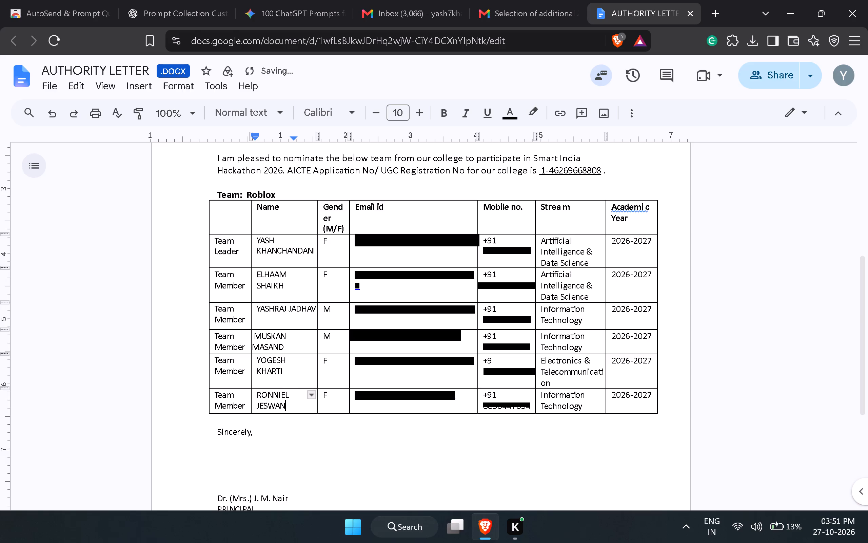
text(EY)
Set the gender to M for the Team Leader and the first, fourth and fifth Team Members, and to F for the third.
click(330, 241)
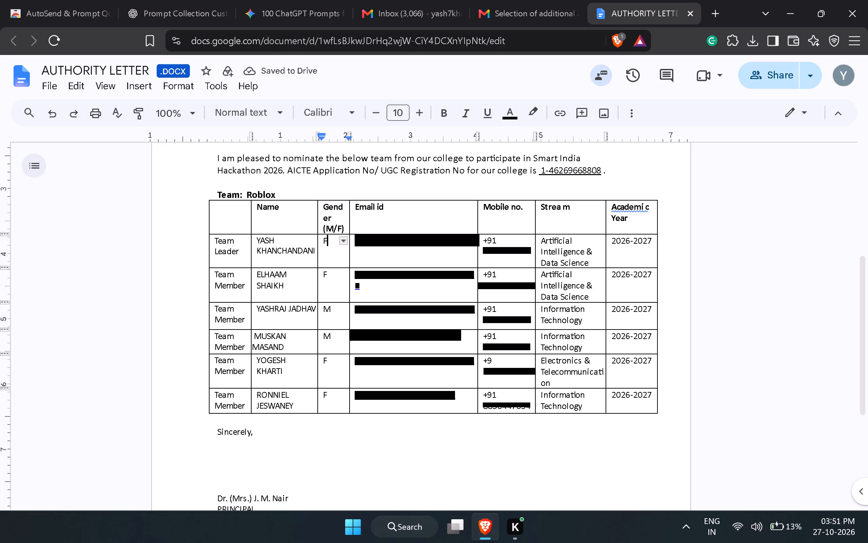
key(BackSpace)
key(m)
click(329, 278)
key(BackSpace)
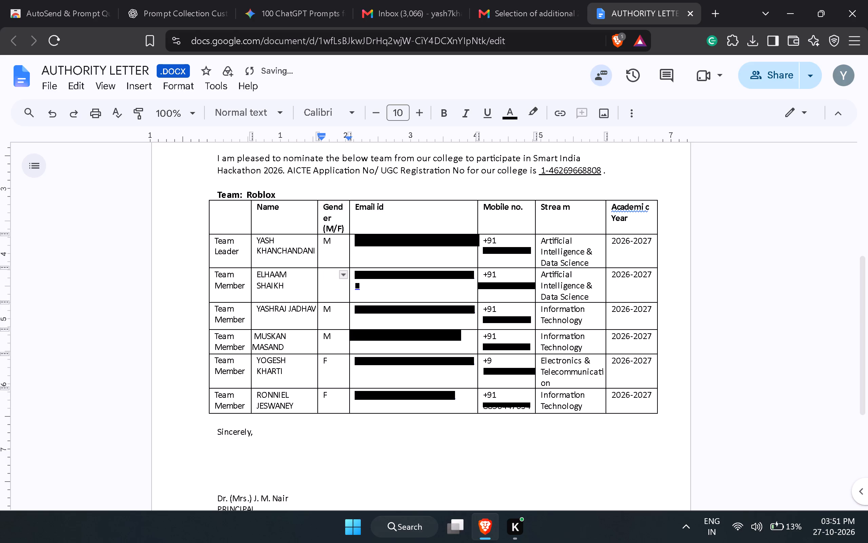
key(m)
click(337, 341)
key(BackSpace)
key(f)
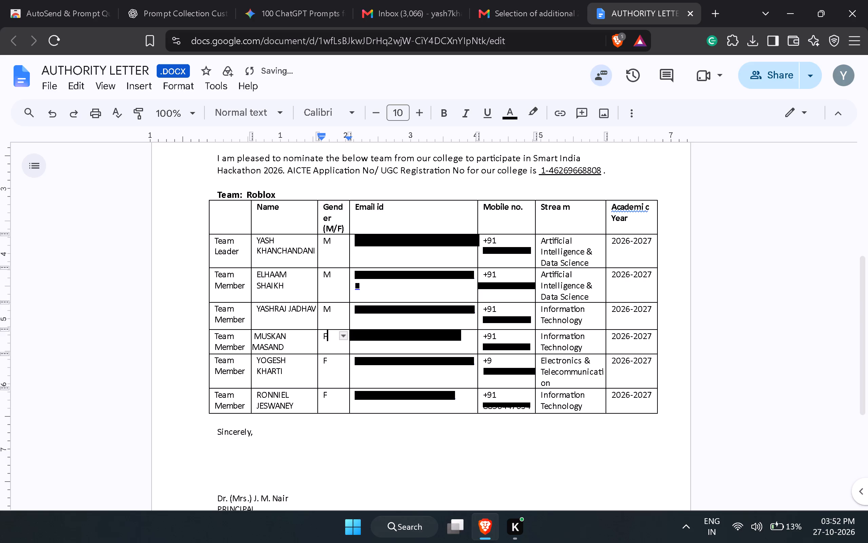
click(329, 363)
key(BackSpace)
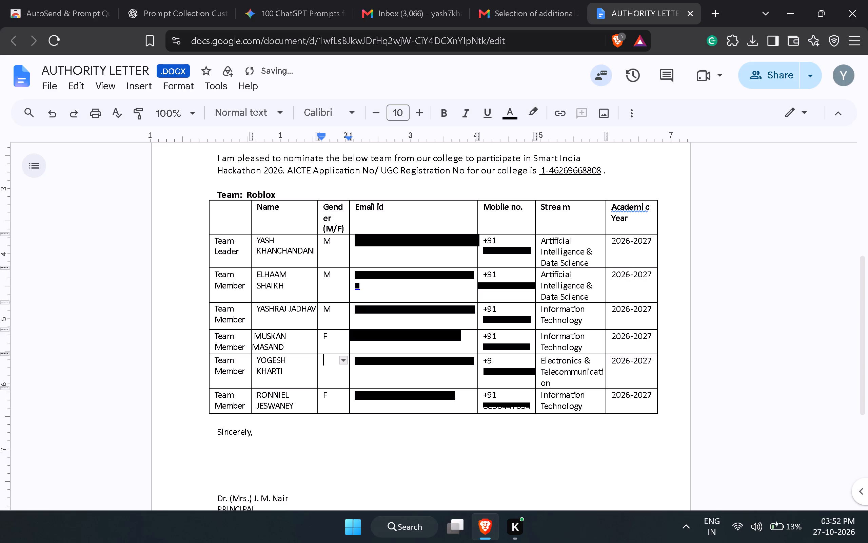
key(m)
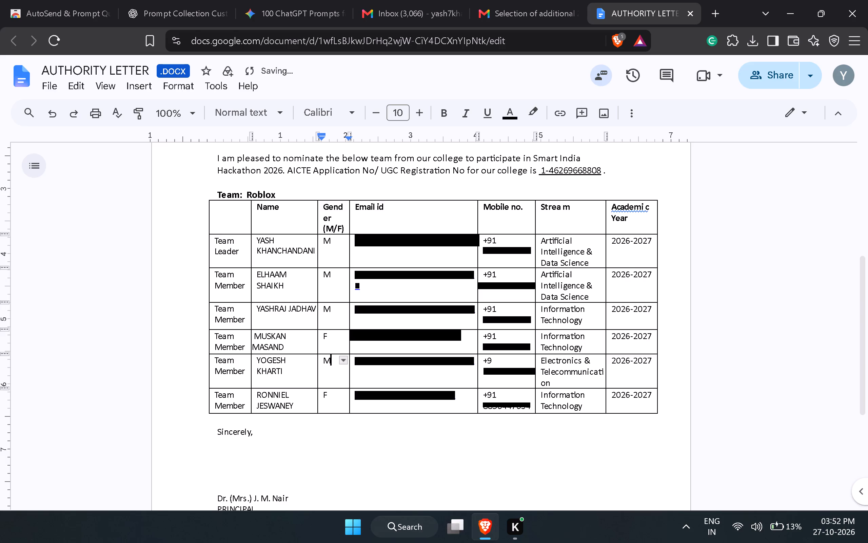
click(329, 397)
key(BackSpace)
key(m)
click(435, 243)
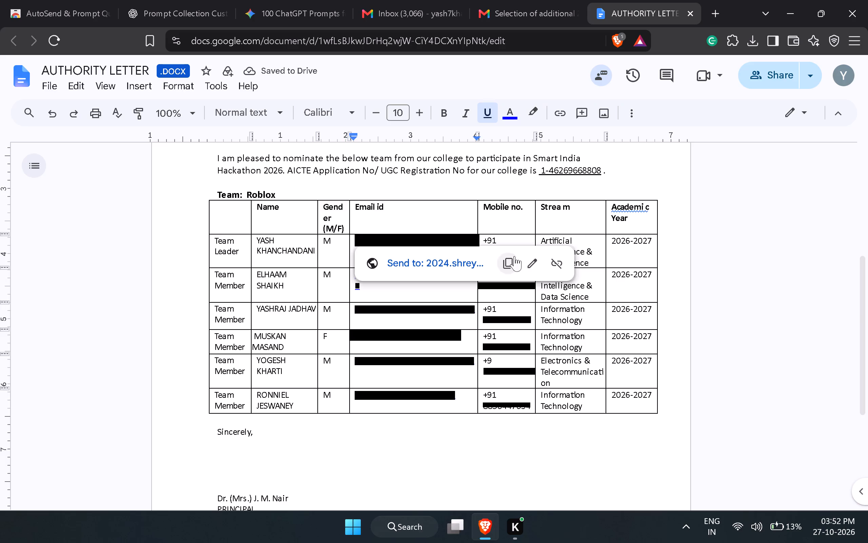
click(528, 261)
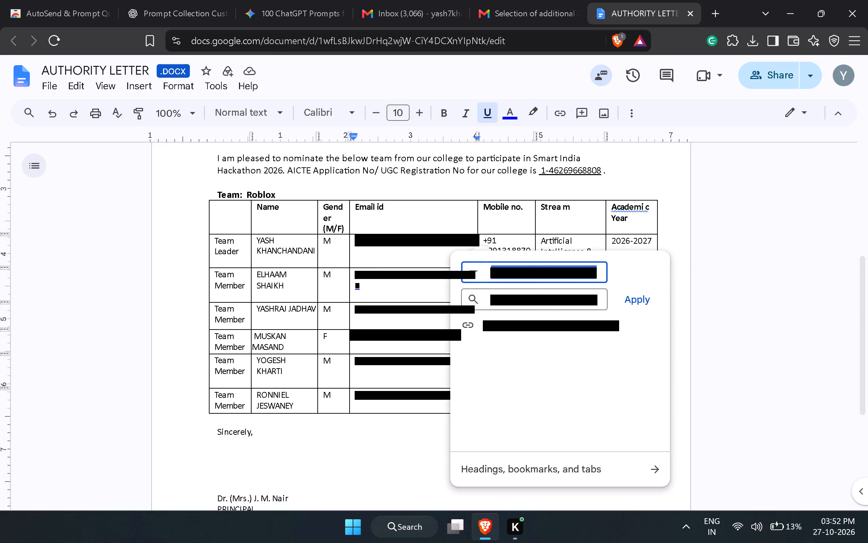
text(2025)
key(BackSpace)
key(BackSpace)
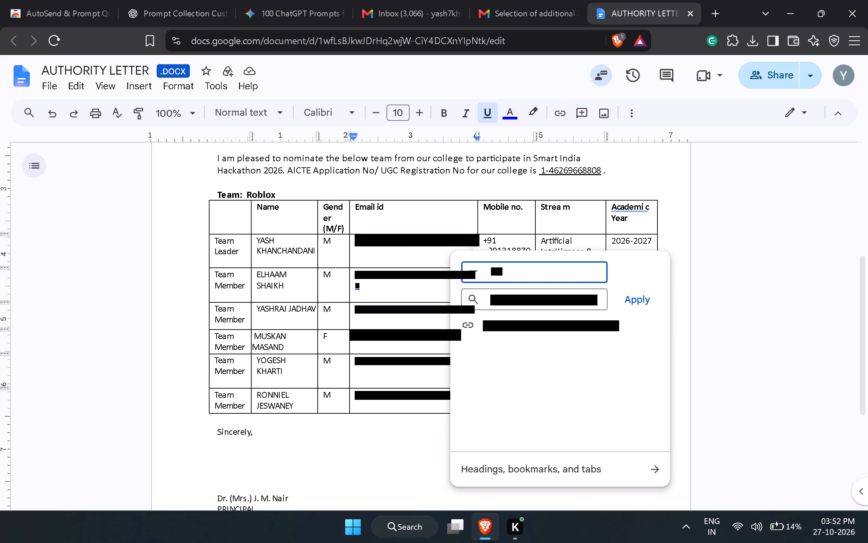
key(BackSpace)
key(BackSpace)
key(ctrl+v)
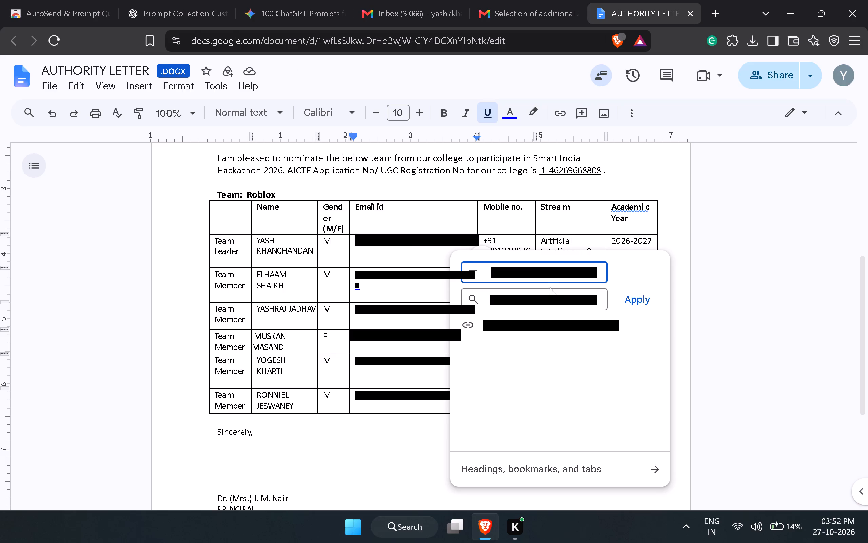
click(551, 292)
key(BackSpace)
key(BackSpace)
key(BackSpace)
key(BackSpace)
key(BackSpace)
key(BackSpace)
key(BackSpace)
key(BackSpace)
key(BackSpace)
key(BackSpace)
key(BackSpace)
key(BackSpace)
key(BackSpace)
key(BackSpace)
key(BackSpace)
key(BackSpace)
key(BackSpace)
key(BackSpace)
key(BackSpace)
key(BackSpace)
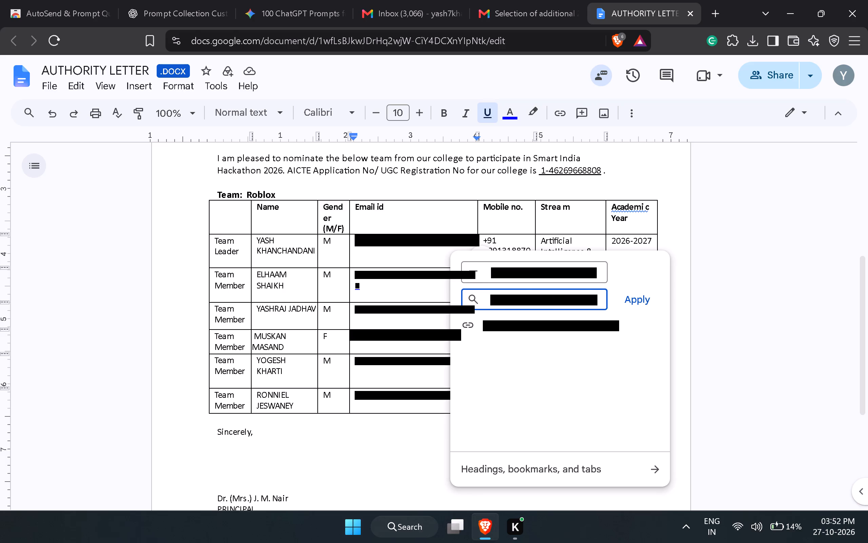
key(ctrl+v)
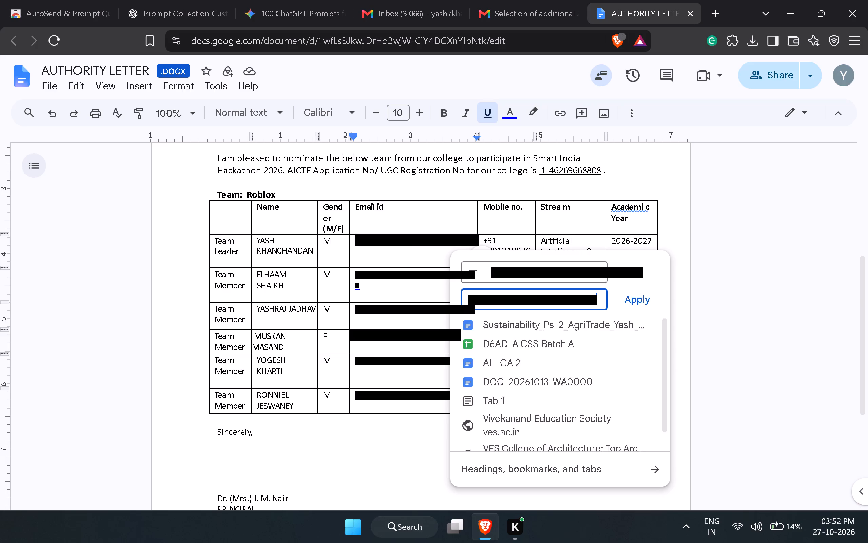
click(645, 298)
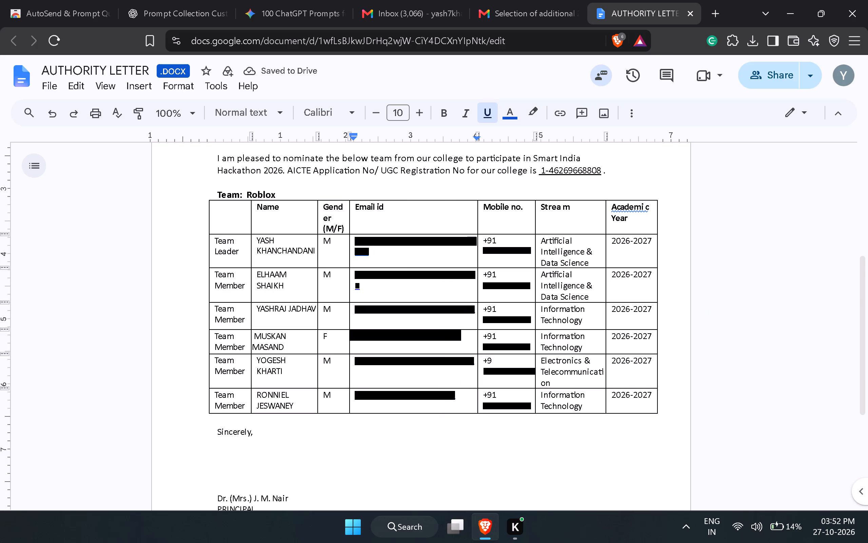
Open the link details of the email address in the first Team Member row.
click(366, 286)
double_click(407, 281)
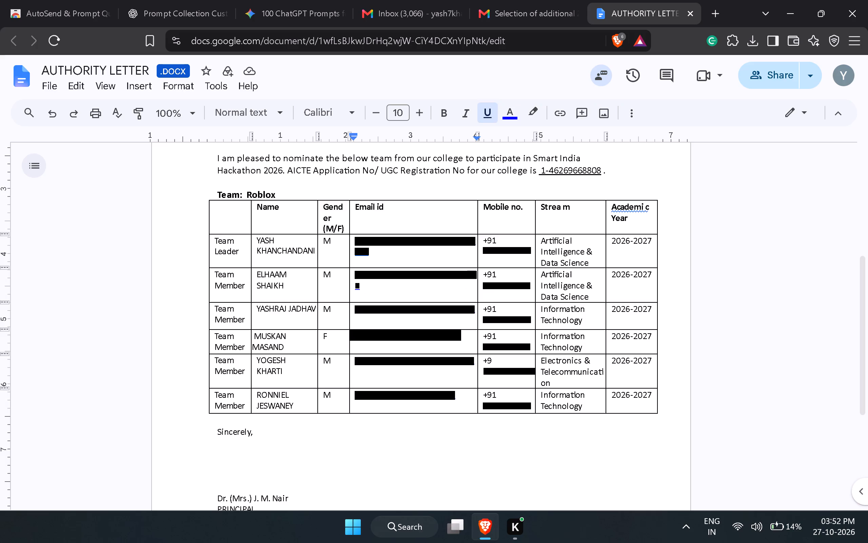
click(407, 281)
double_click(389, 273)
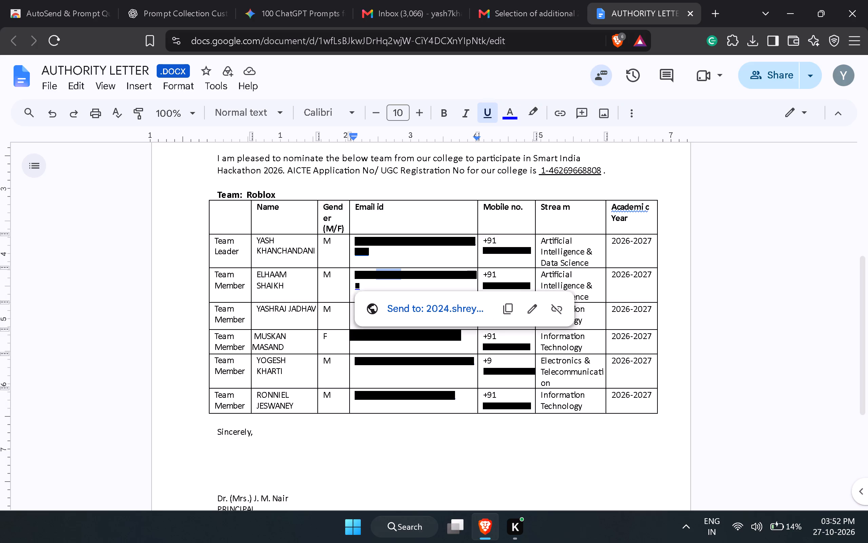
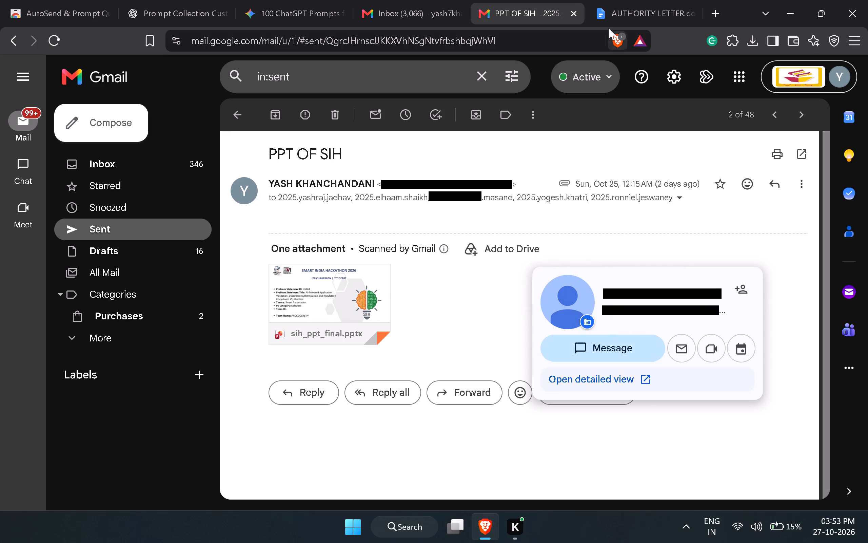
click(632, 0)
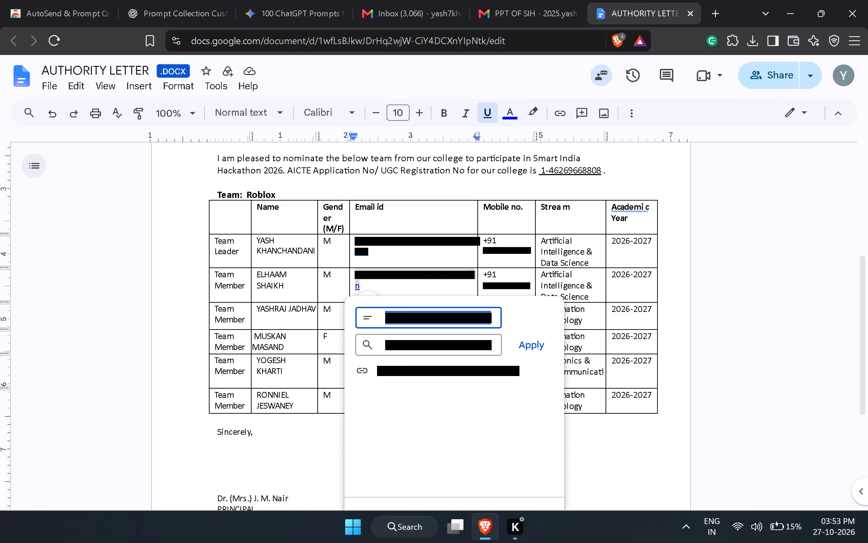
key(ctrl+v)
click(452, 344)
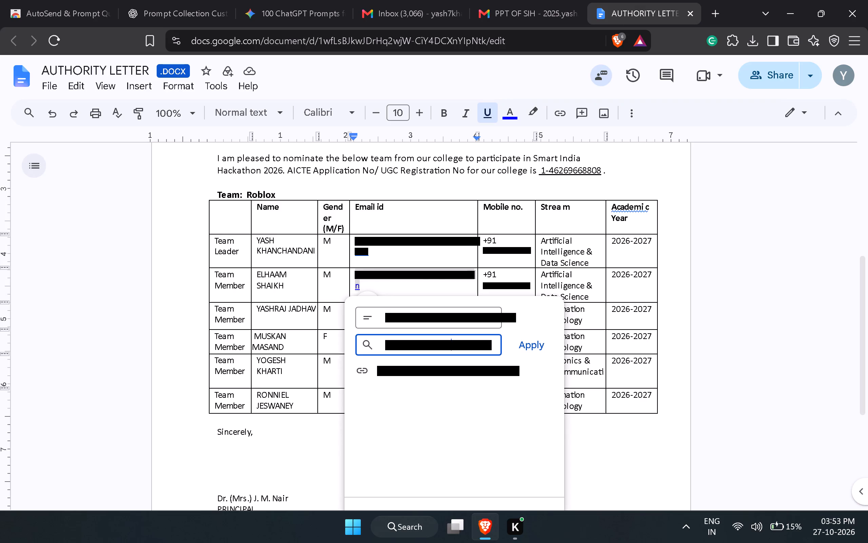
key(ctrl+a)
key(ctrl+v)
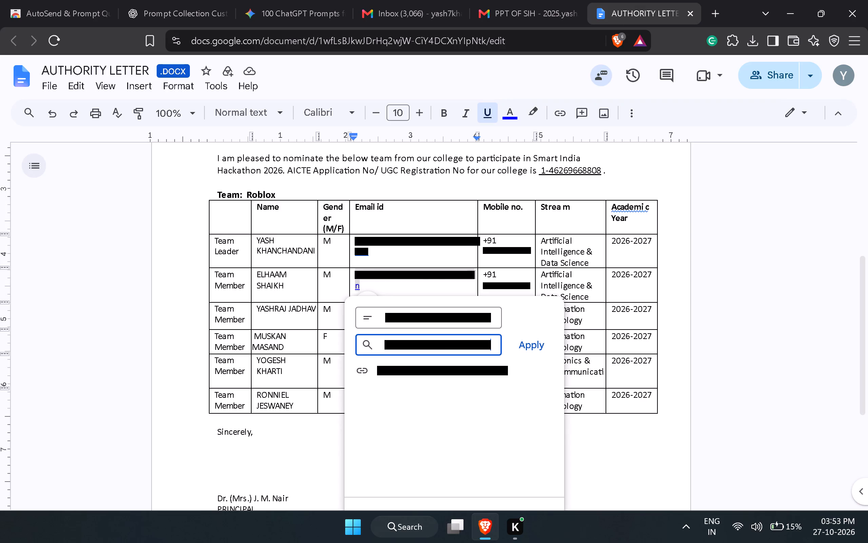
click(540, 346)
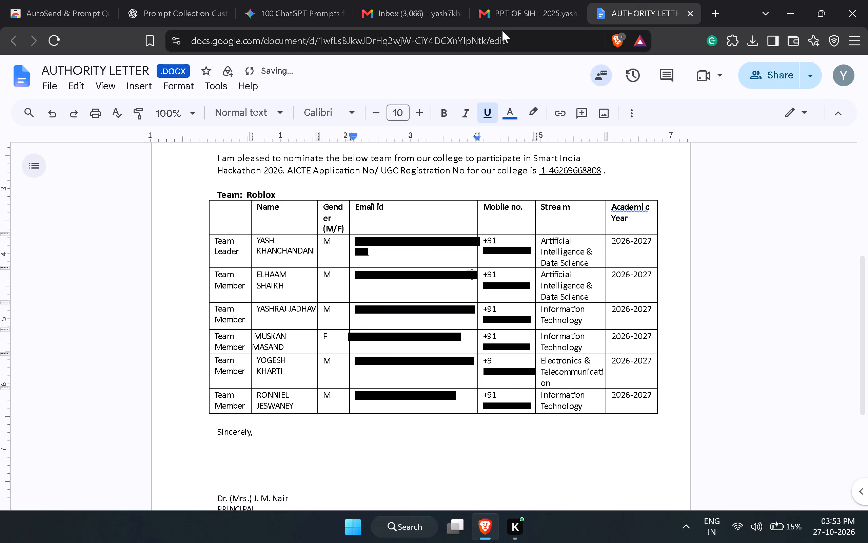
click(477, 212)
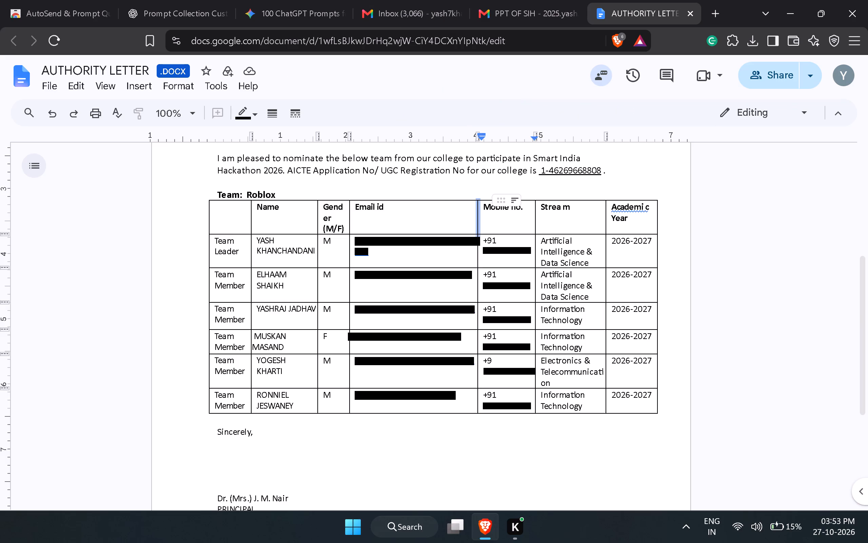
click(471, 219)
click(479, 225)
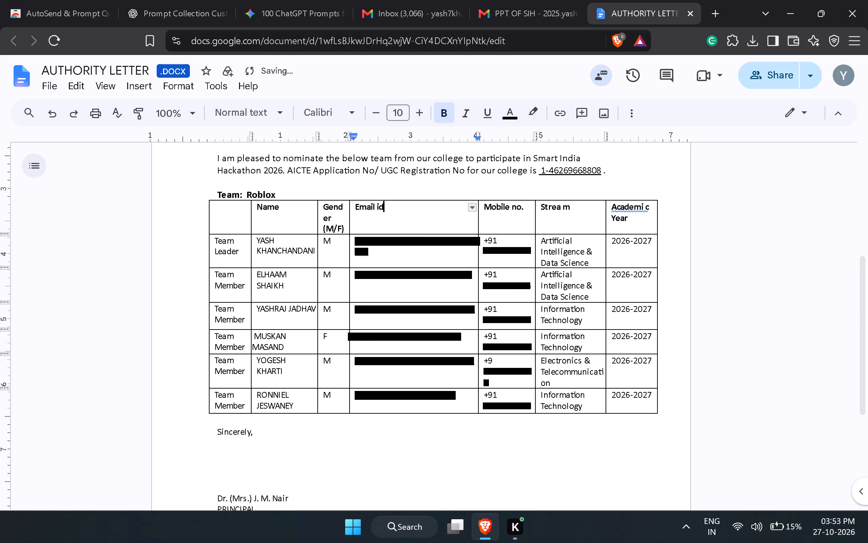
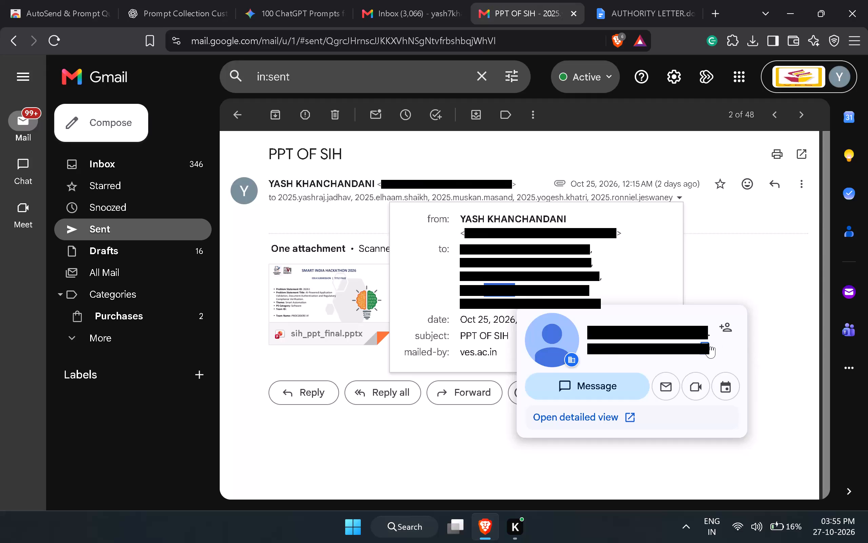
click(708, 345)
click(628, 0)
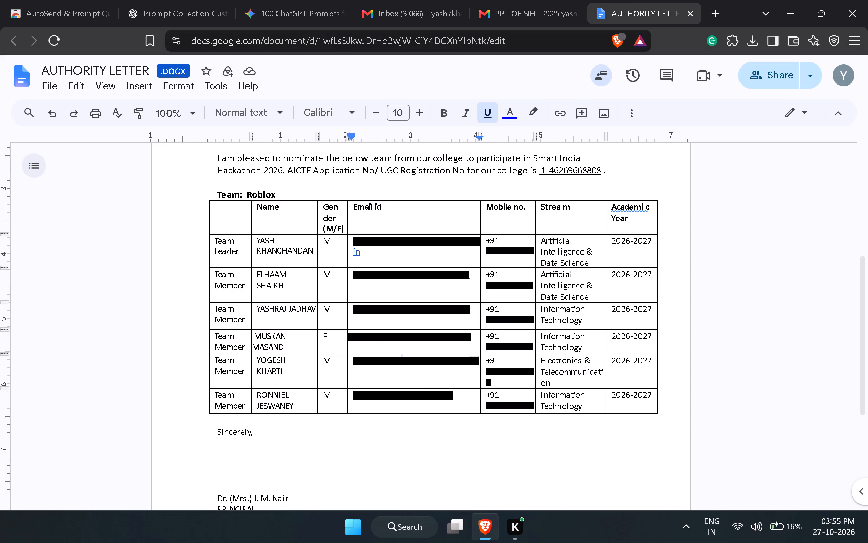
double_click(430, 361)
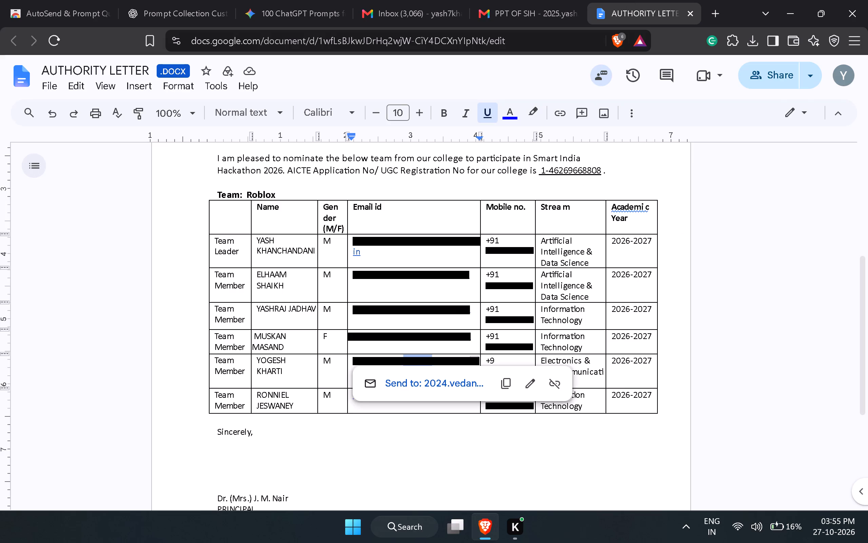
click(525, 381)
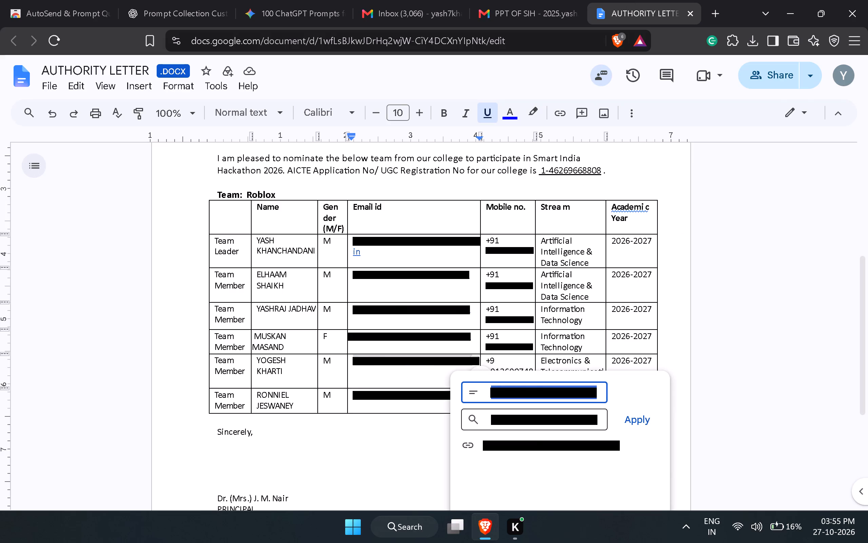
key(ctrl+v)
click(518, 420)
key(ctrl+v)
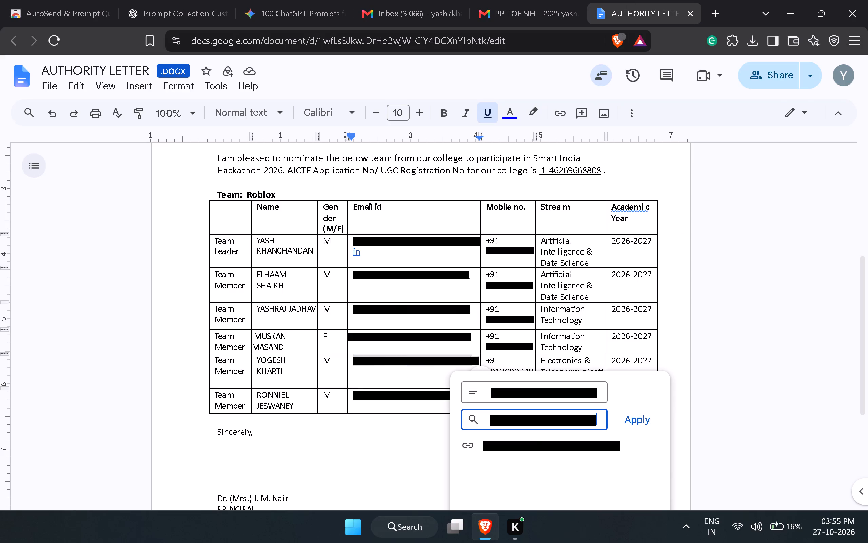
click(625, 421)
click(467, 401)
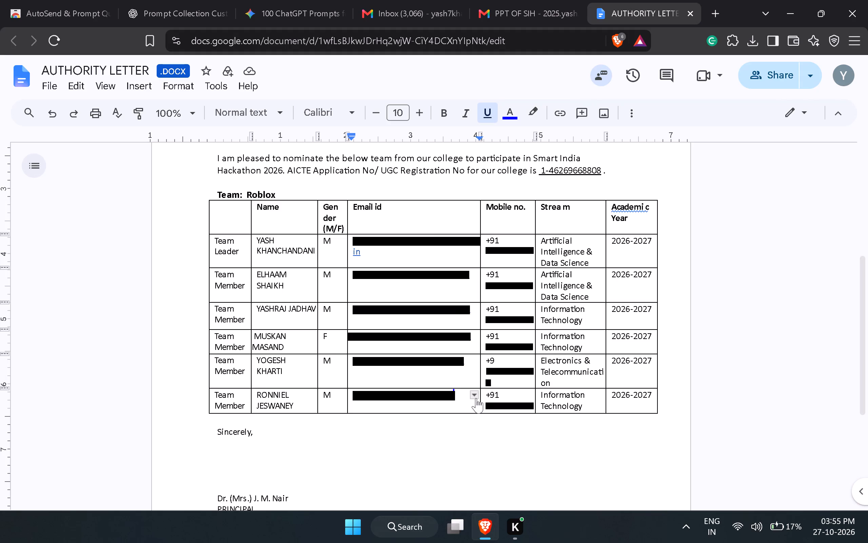
right_click(453, 395)
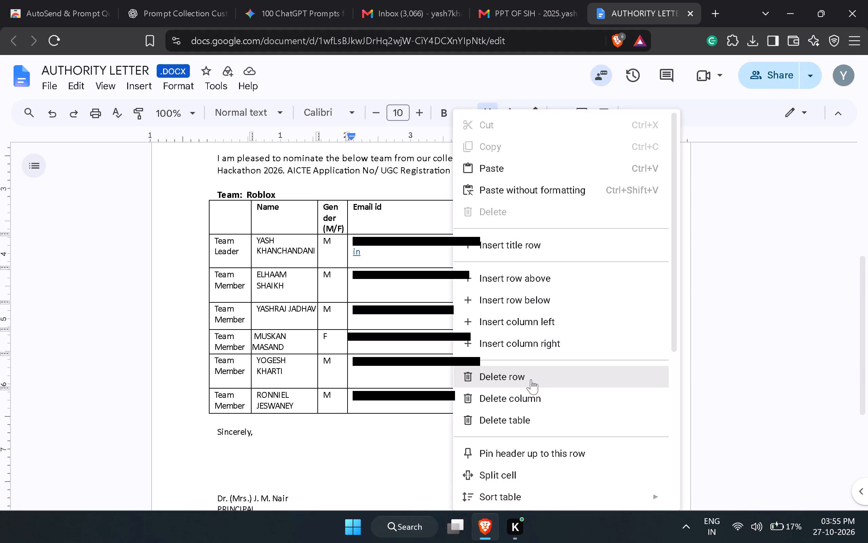
click(378, 394)
click(532, 422)
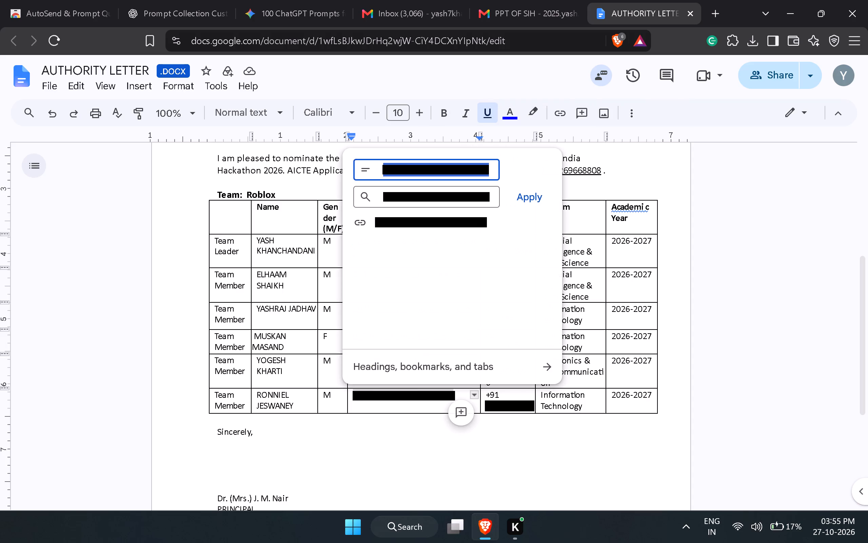
key(ctrl+v)
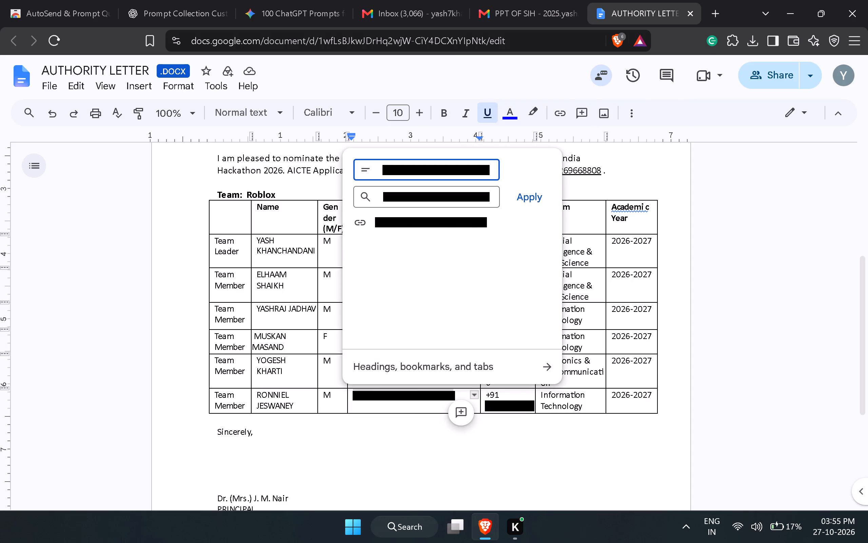
click(448, 197)
key(ctrl+a)
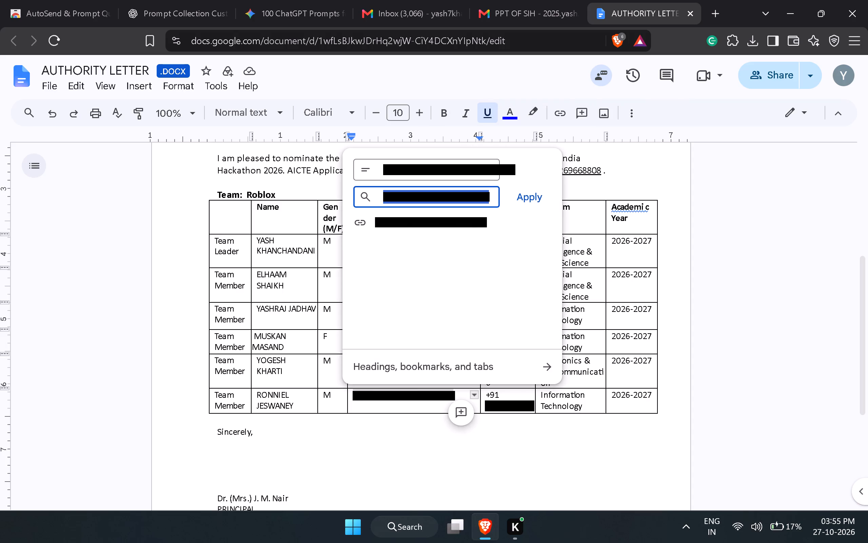
key(ctrl+v)
click(532, 194)
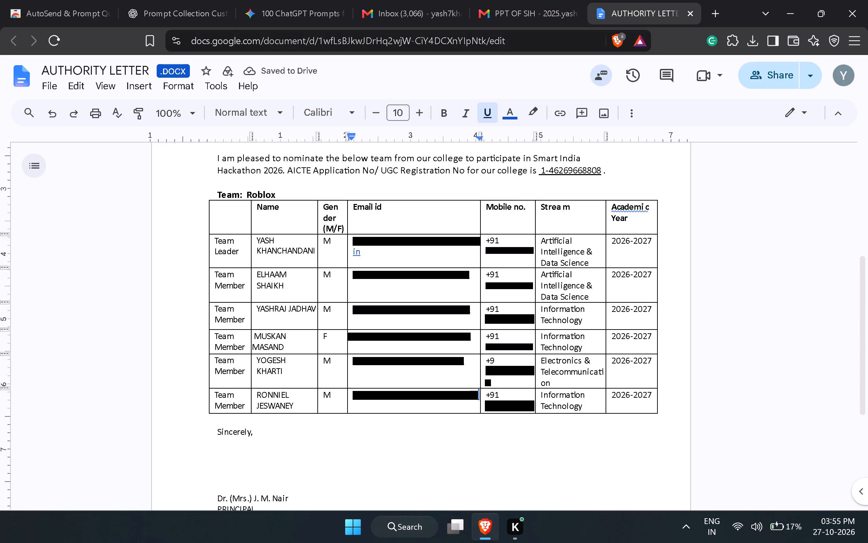
Delete the existing mobile number digits after +91 in the Team Leader row.
click(522, 257)
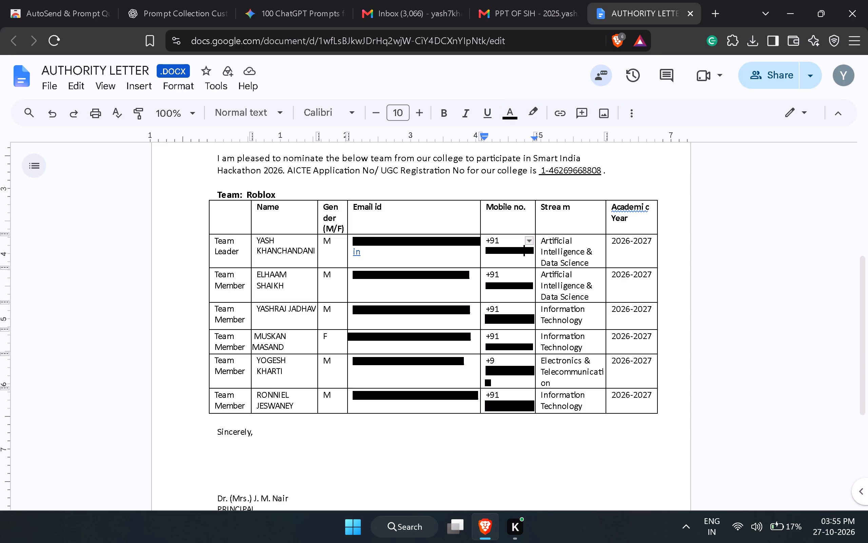
key(Right)
key(Right)
key(BackSpace)
key(BackSpace)
key(BackSpace)
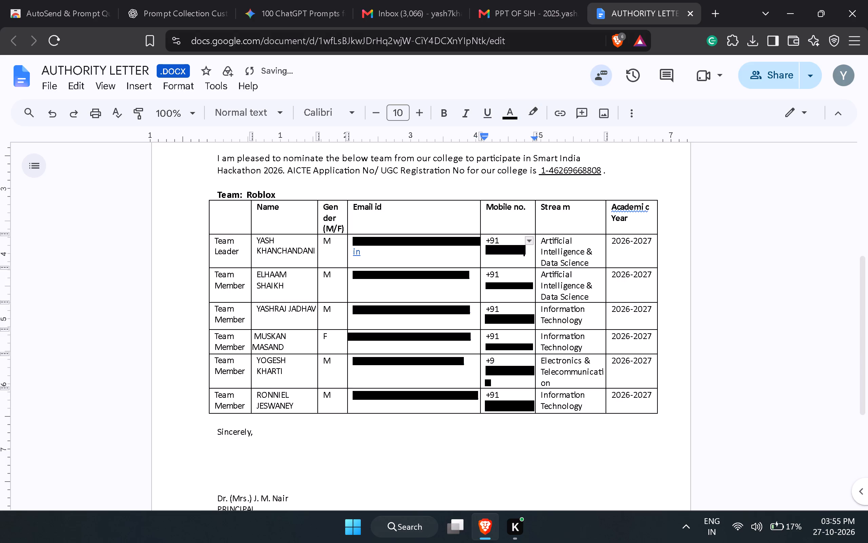
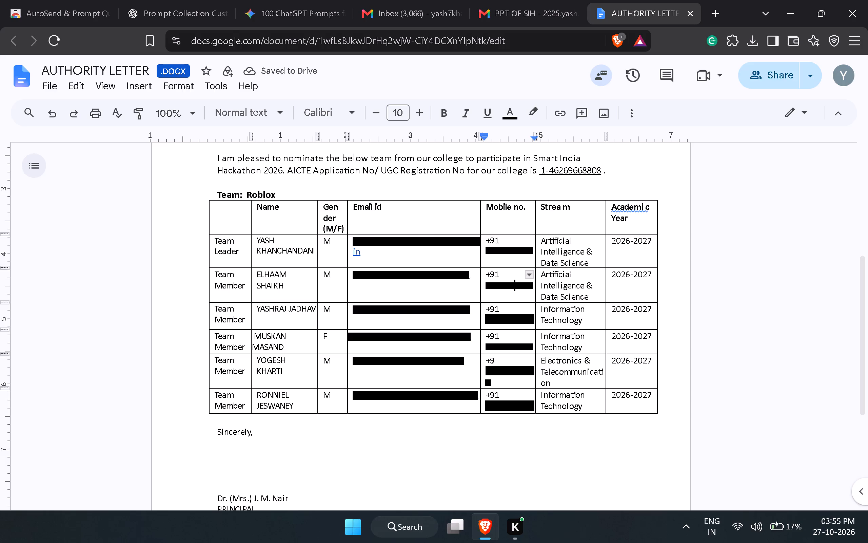
Delete the existing mobile number digits after +91 in the first Team Member row, directly below the Team Leader.
click(479, 258)
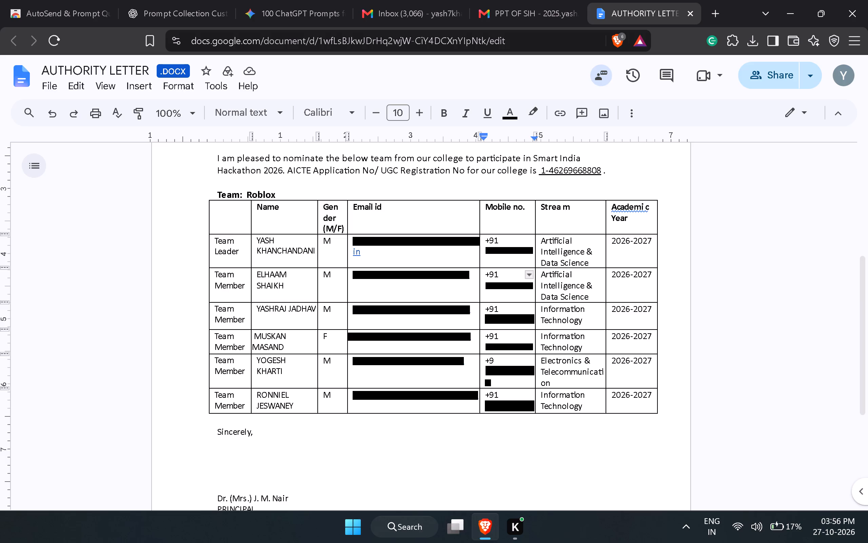
click(532, 288)
key(BackSpace)
key(BackSpace)
key(BackSpace)
key(BackSpace)
key(BackSpace)
key(BackSpace)
key(BackSpace)
key(BackSpace)
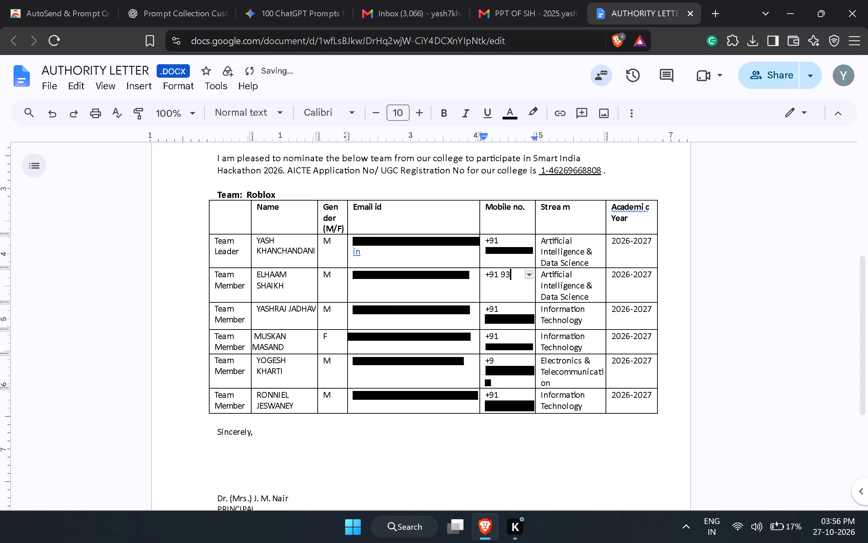
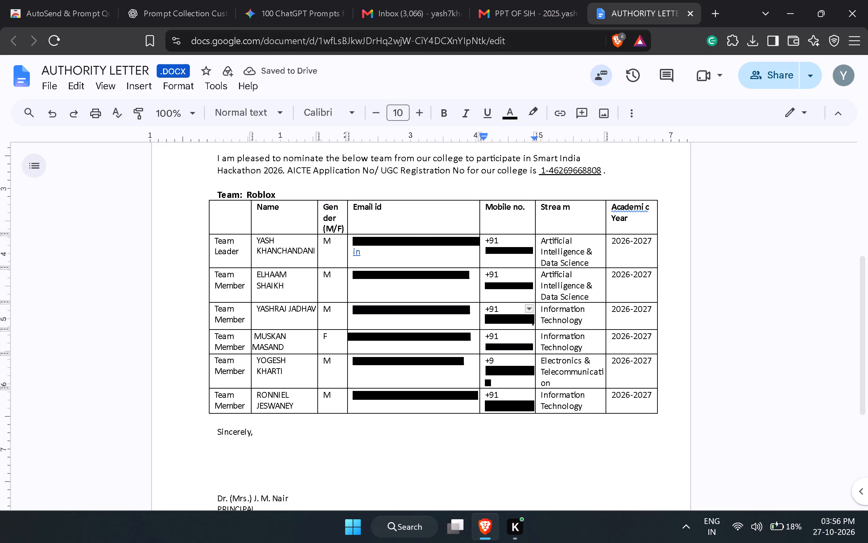
Delete the existing mobile number digits after +91 in the second Team Member row of the team table.
key(BackSpace)
key(BackSpace)
key(BackSpace)
key(BackSpace)
key(BackSpace)
key(BackSpace)
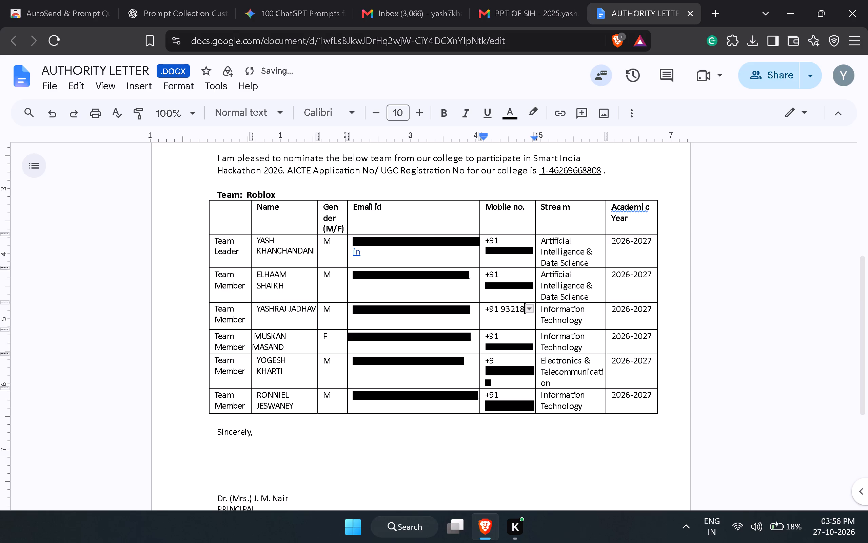
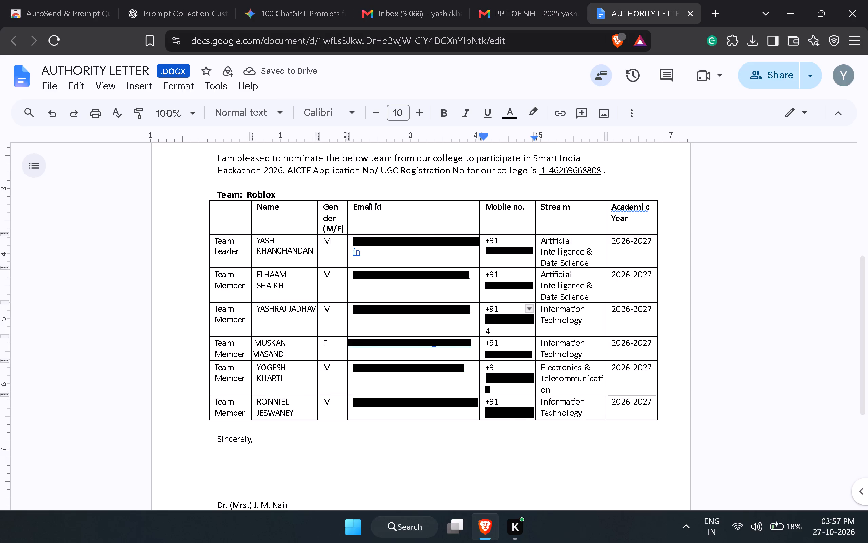
Remove the extra trailing digit from the mobile number in the second Team Member row of the team table.
key(BackSpace)
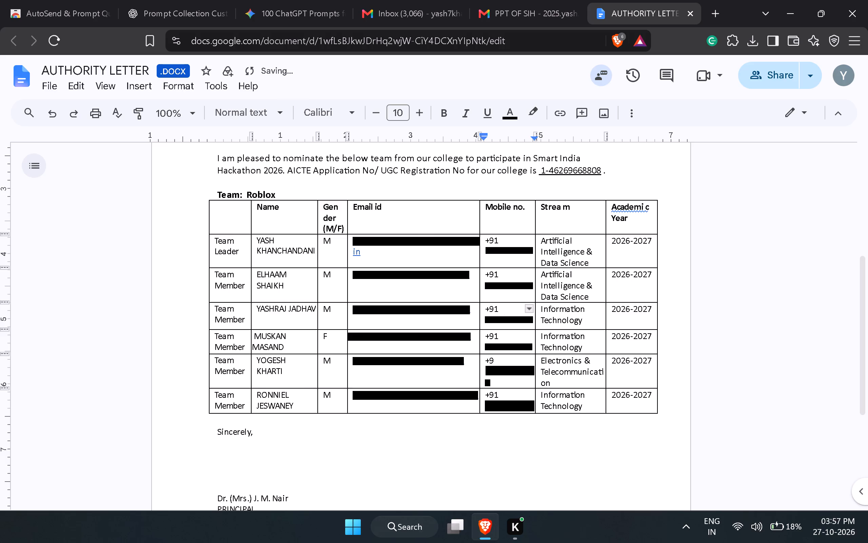
Delete the existing mobile number digits after +91 in the third Team Member row of the team table.
click(531, 348)
key(BackSpace)
key(BackSpace)
key(BackSpace)
key(BackSpace)
key(BackSpace)
key(BackSpace)
key(BackSpace)
key(BackSpace)
key(BackSpace)
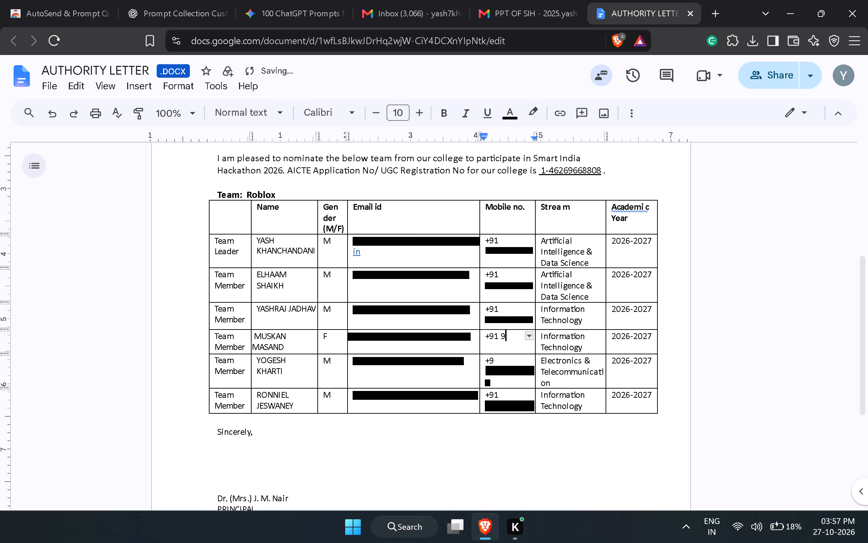
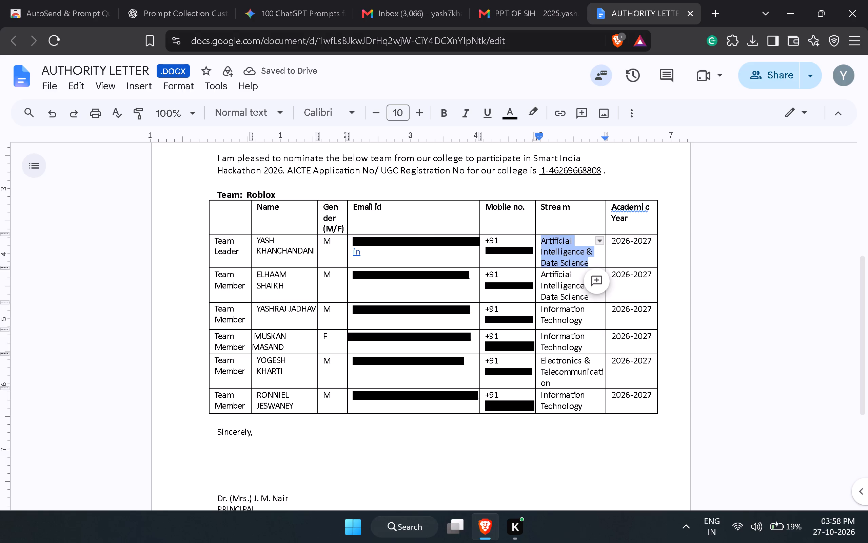
Replace the stream in the second and third Team Member rows with the Team Leader's "Artificial Intelligence & Data Science".
key(ctrl+c)
drag(589, 323, 545, 308)
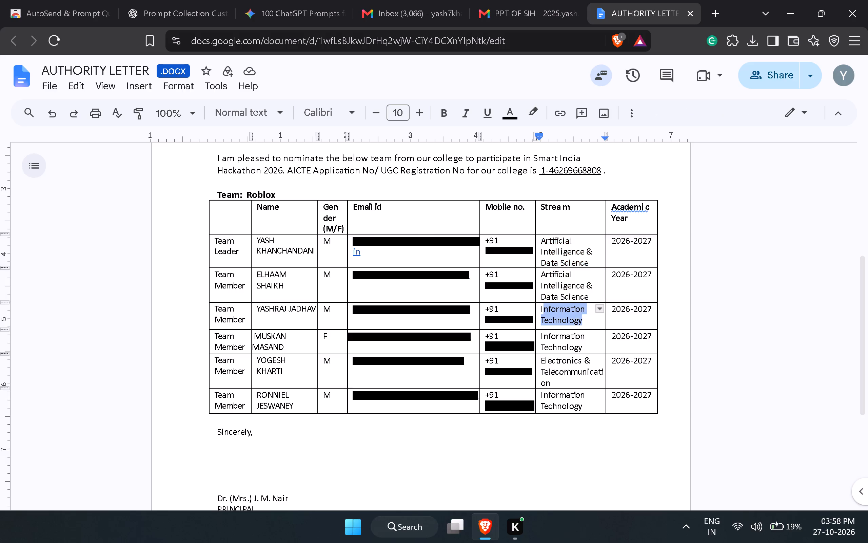
drag(545, 308, 540, 309)
key(ctrl+v)
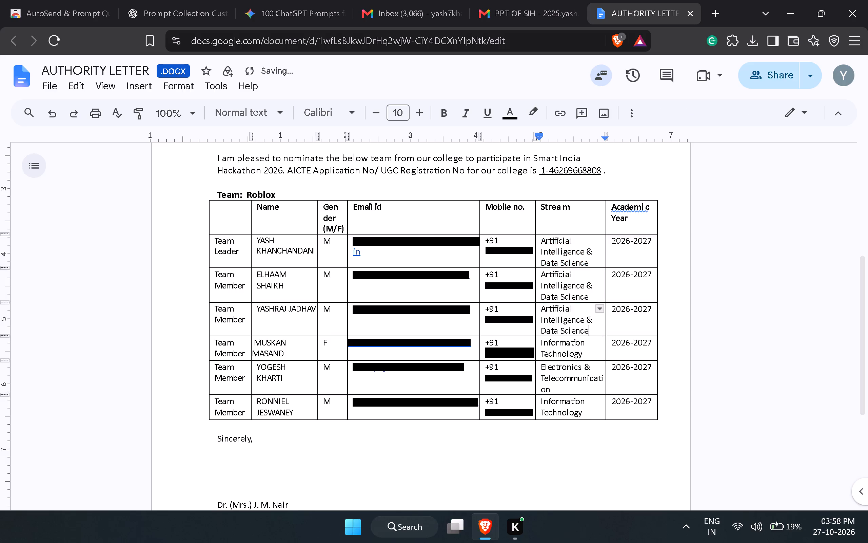
drag(593, 357, 543, 344)
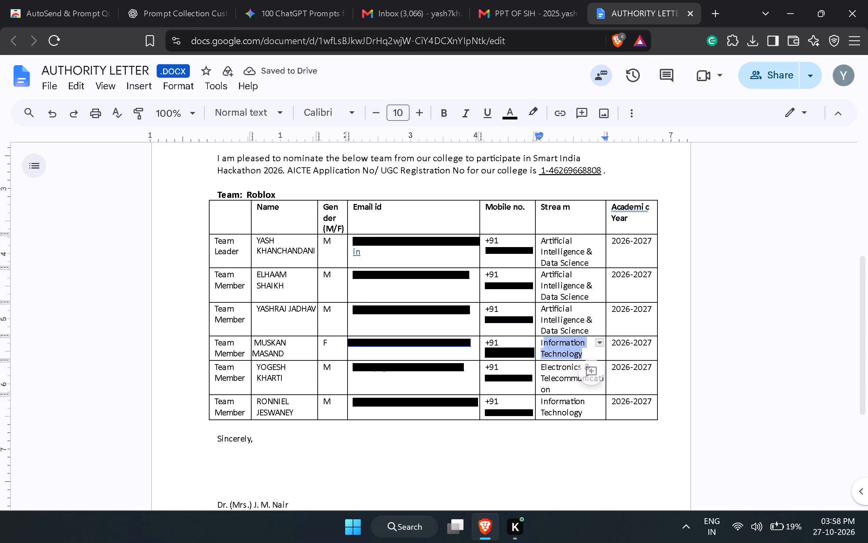
key(ctrl+BackSpace)
key(BackSpace)
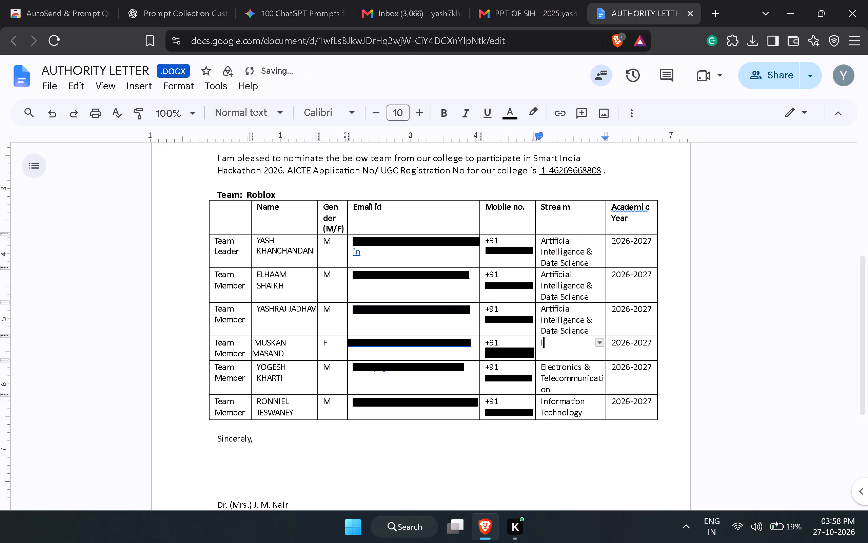
key(ctrl+v)
Replace the stream in the fourth and fifth Team Member rows with the copied "Artificial Intelligence & Data Science".
drag(582, 395, 542, 383)
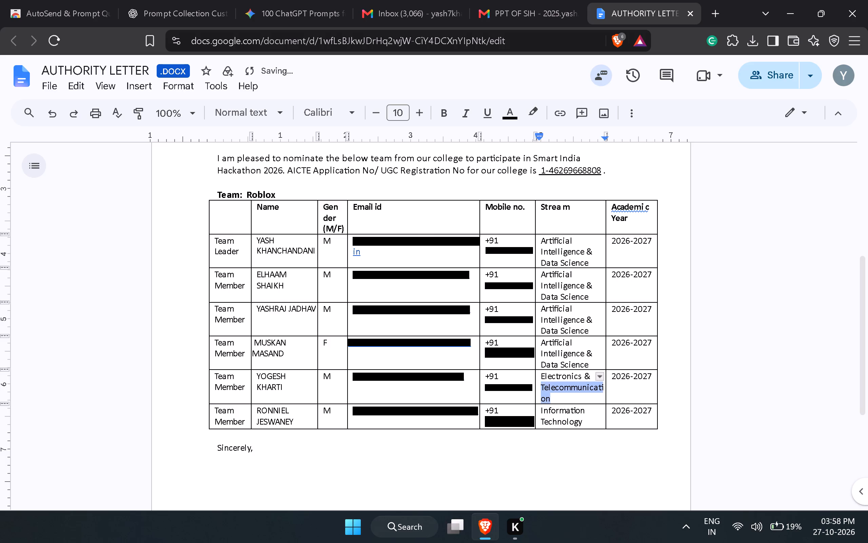
drag(542, 383, 539, 378)
key(BackSpace)
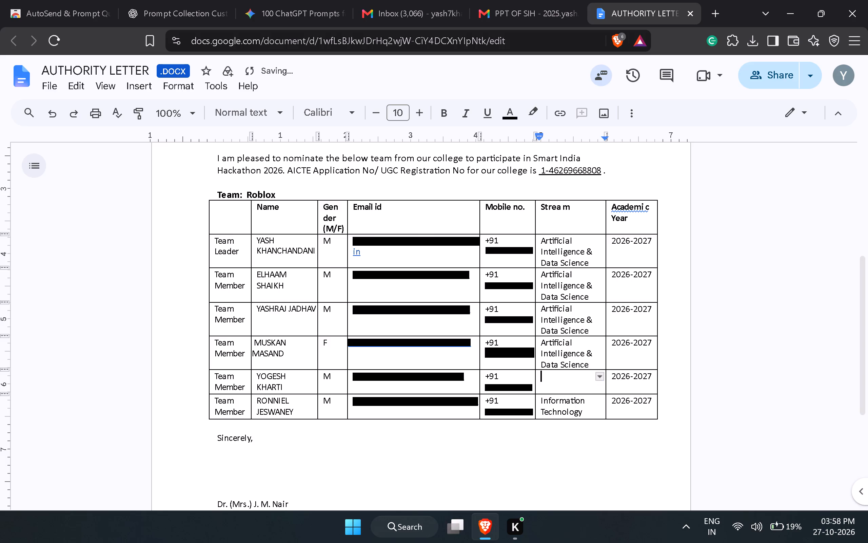
key(ctrl+v)
drag(585, 424, 542, 411)
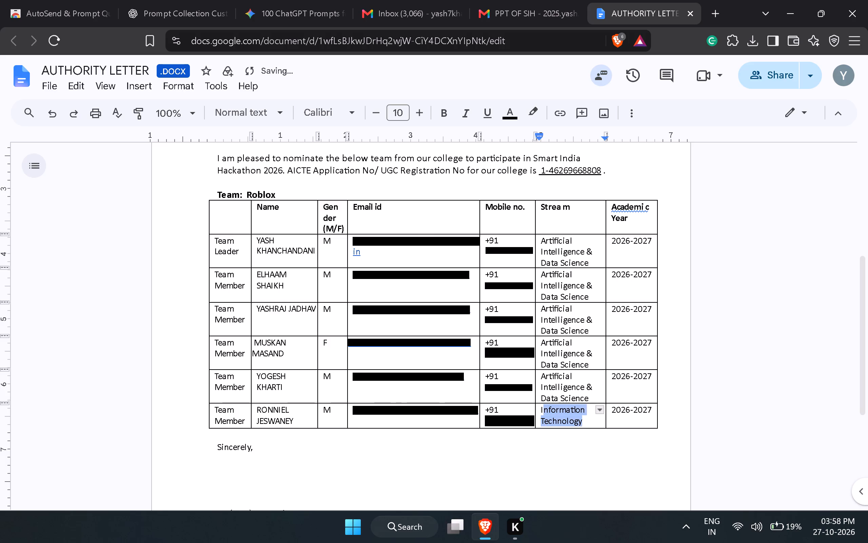
drag(542, 411, 542, 411)
key(BackSpace)
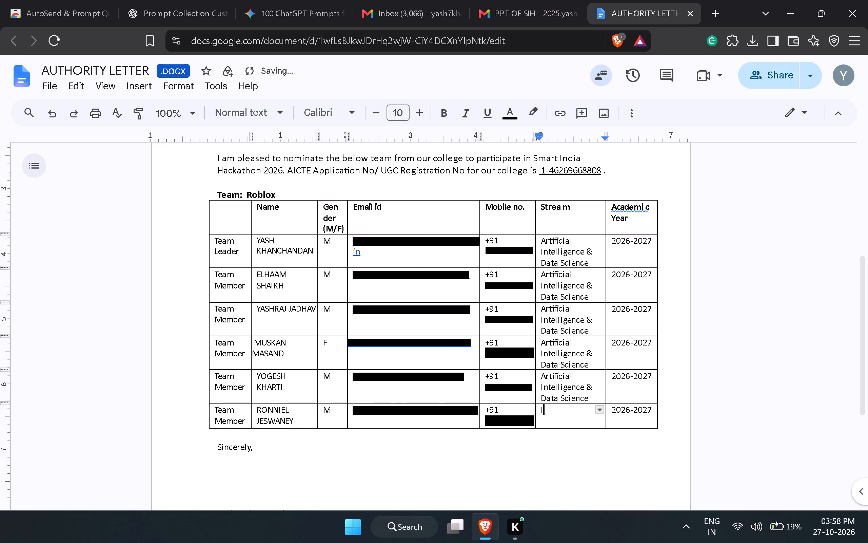
key(BackSpace)
key(ctrl+v)
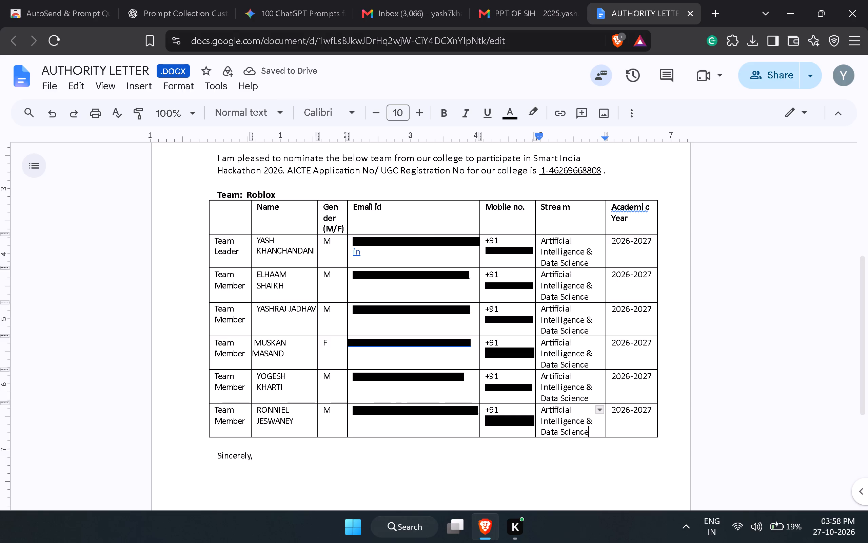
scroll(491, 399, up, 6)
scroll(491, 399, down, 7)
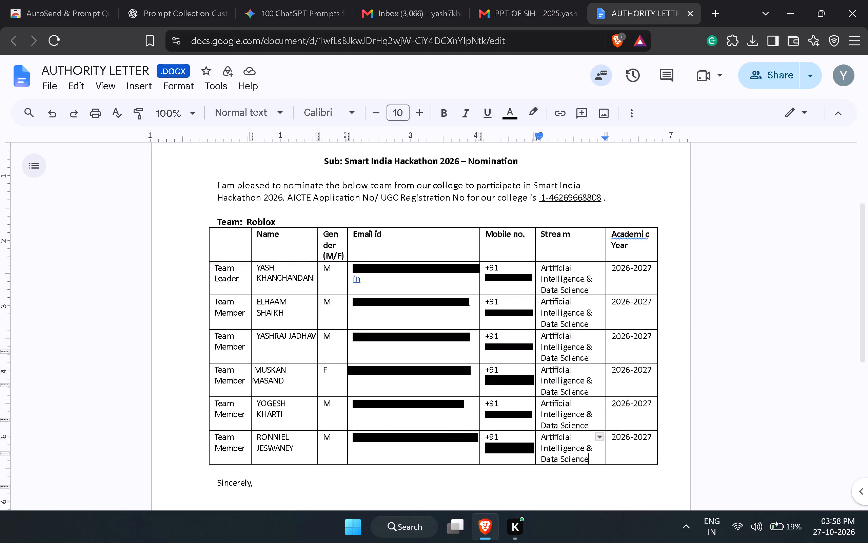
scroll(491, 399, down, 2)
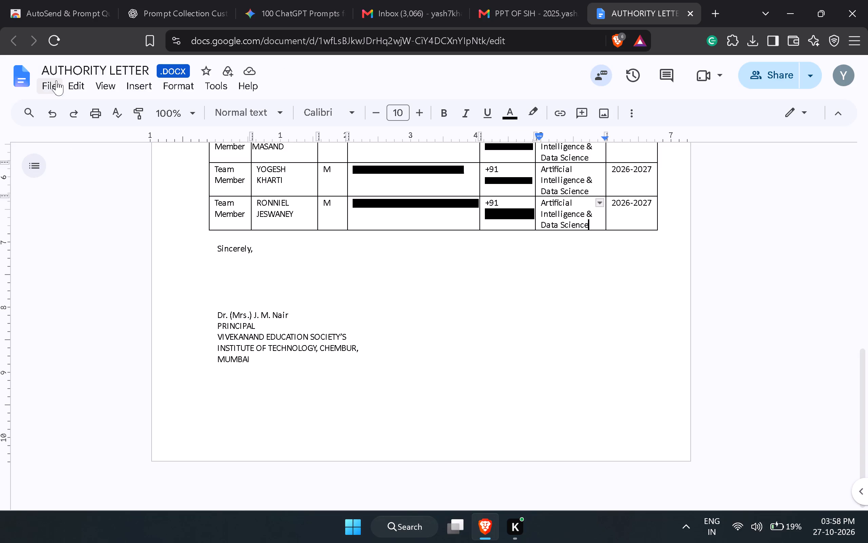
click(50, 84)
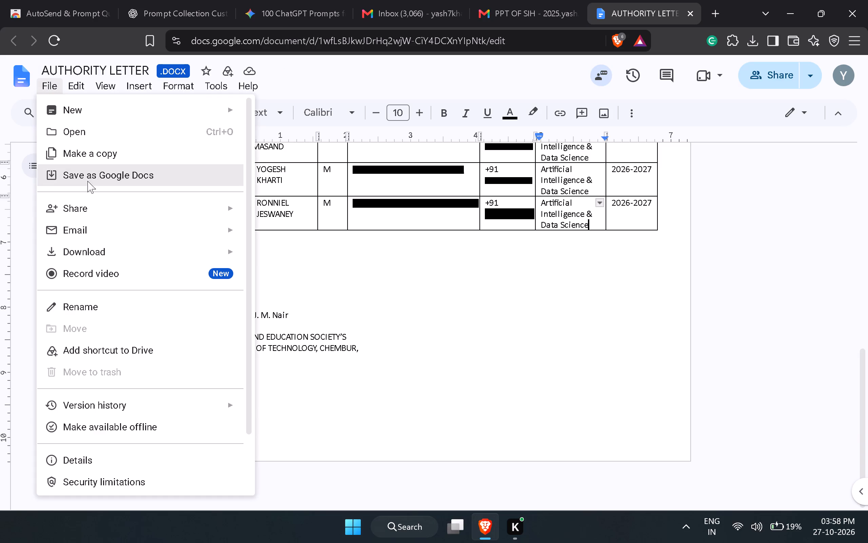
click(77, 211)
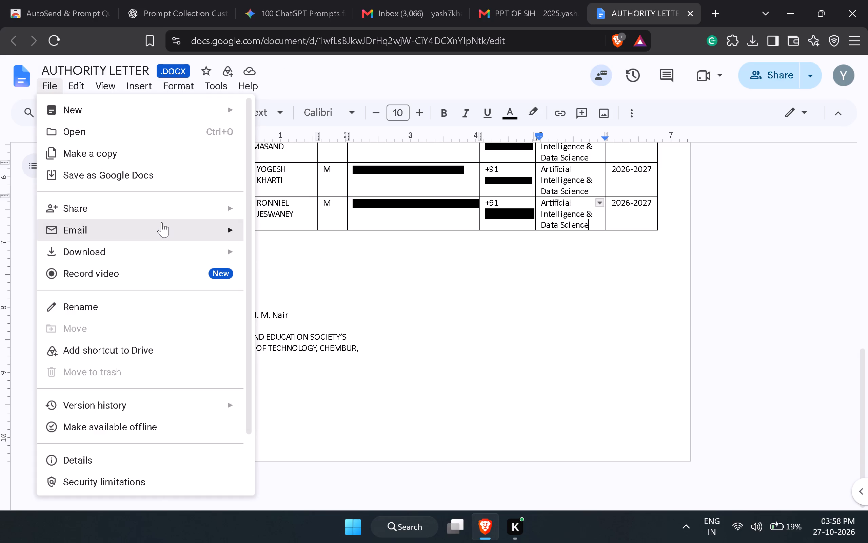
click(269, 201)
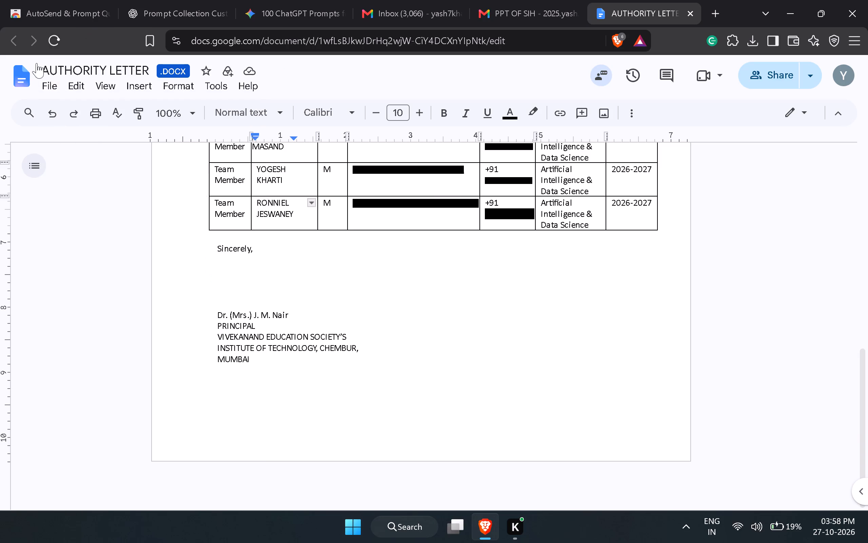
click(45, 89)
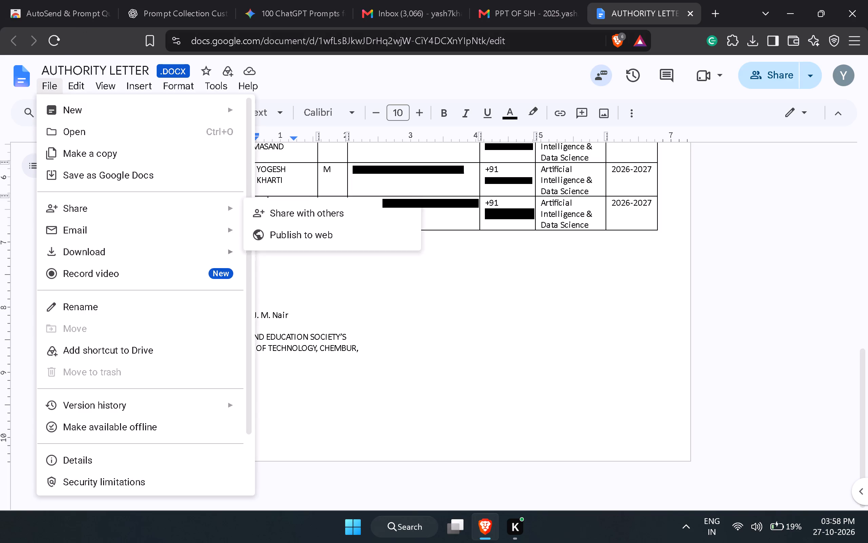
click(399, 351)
Remove the stray spaces inside the words "Stream" and "Academic" in the team table's header row.
scroll(399, 351, up, 4)
scroll(399, 351, down, 2)
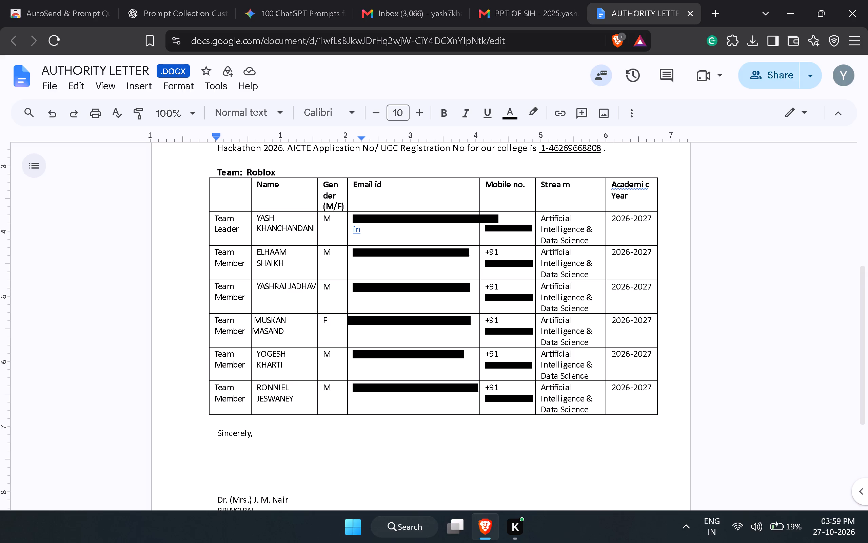
click(564, 189)
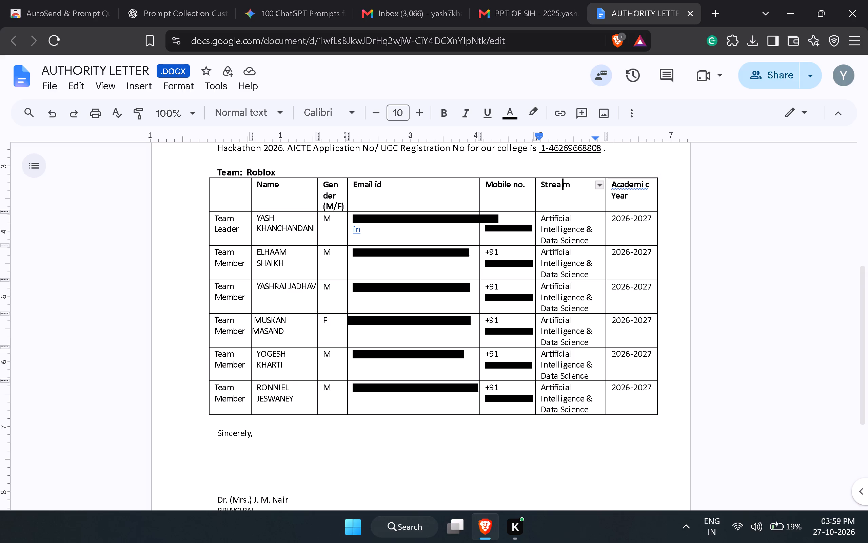
key(BackSpace)
click(514, 469)
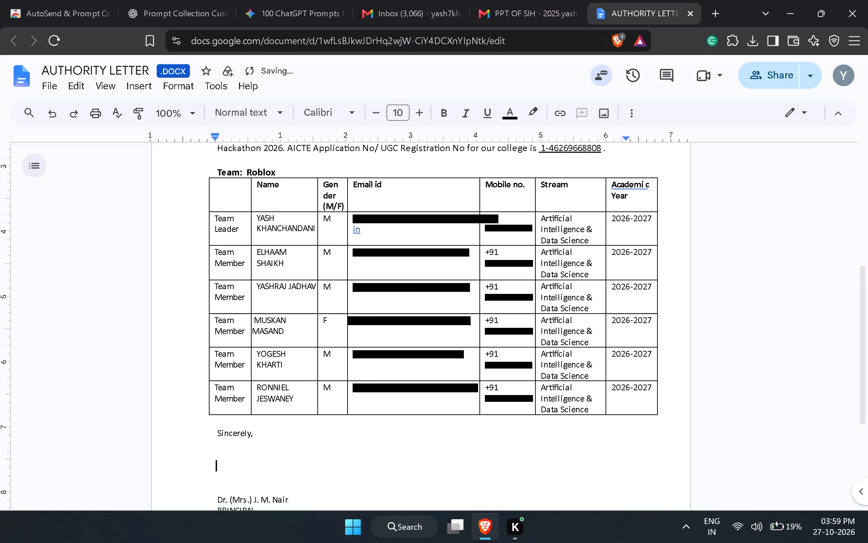
click(645, 186)
key(BackSpace)
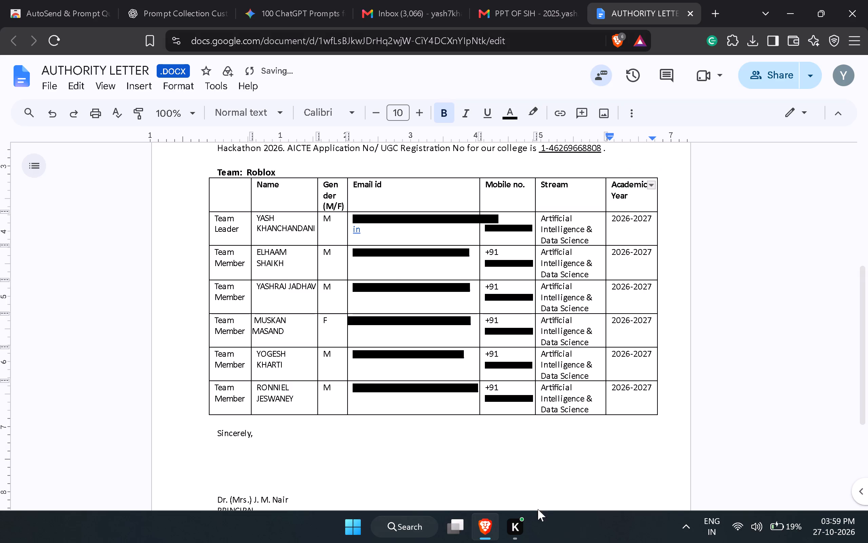
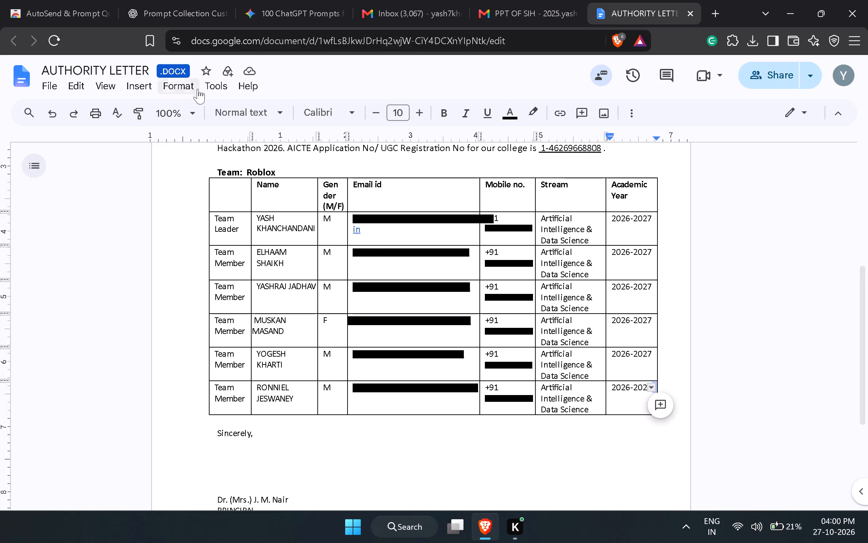
key(ctrl+s)
Review who has access to the AUTHORITY LETTER document in its sharing settings, leaving them unchanged.
click(768, 73)
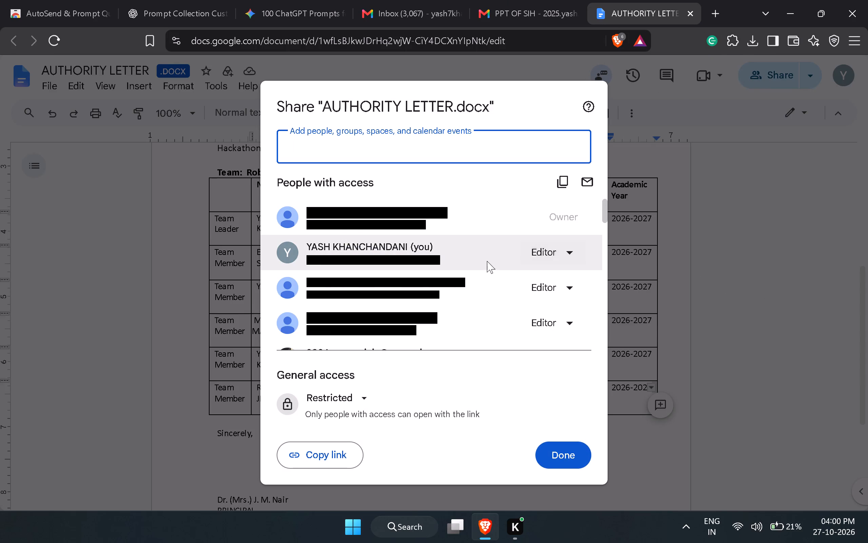
scroll(482, 261, down, 6)
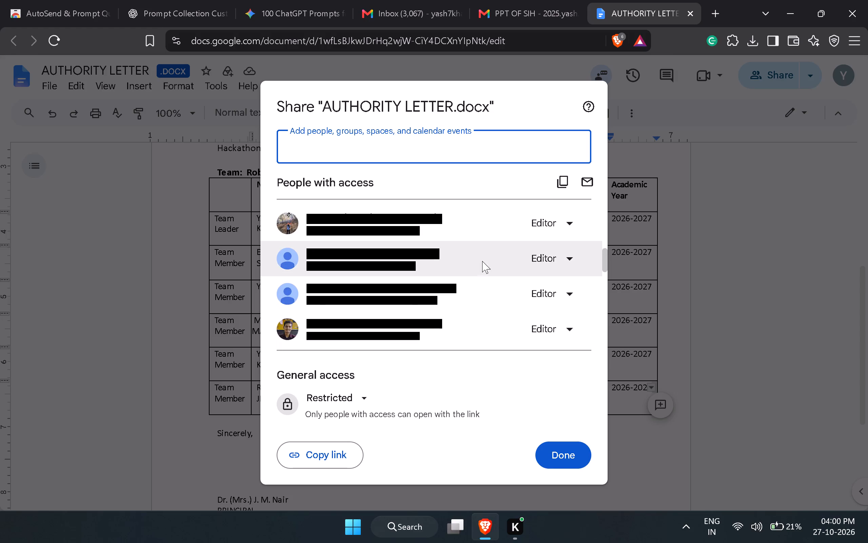
scroll(482, 261, down, 8)
scroll(482, 261, up, 2)
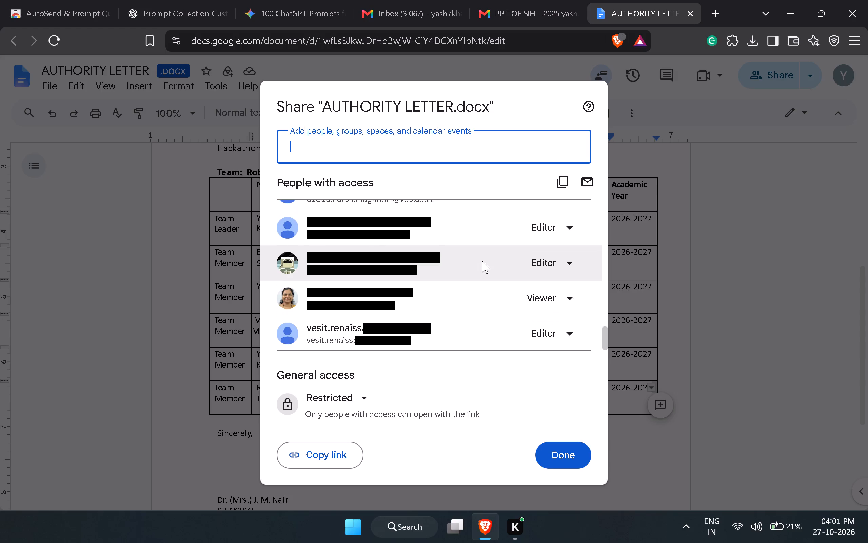
scroll(482, 261, up, 10)
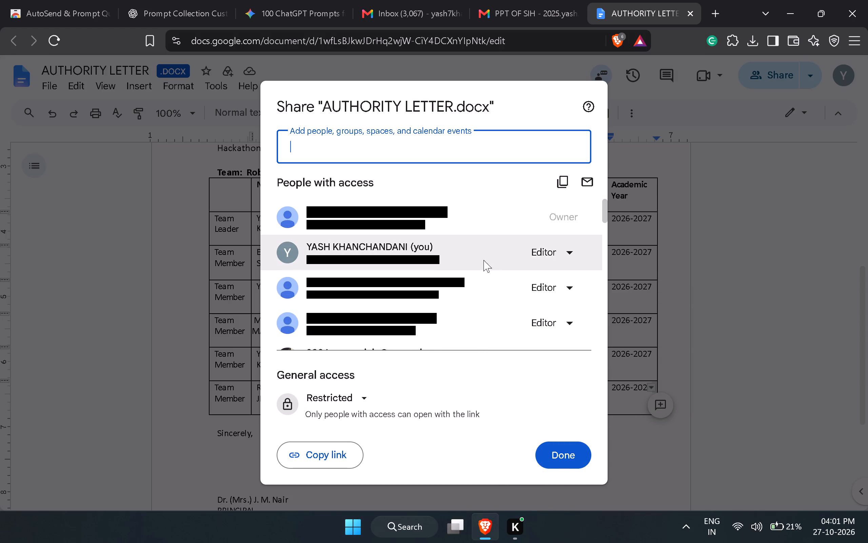
click(558, 452)
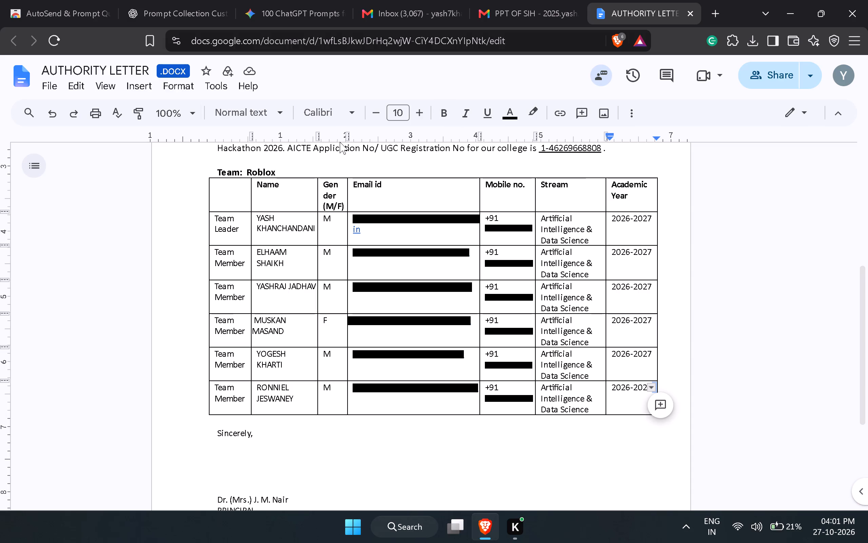
click(53, 87)
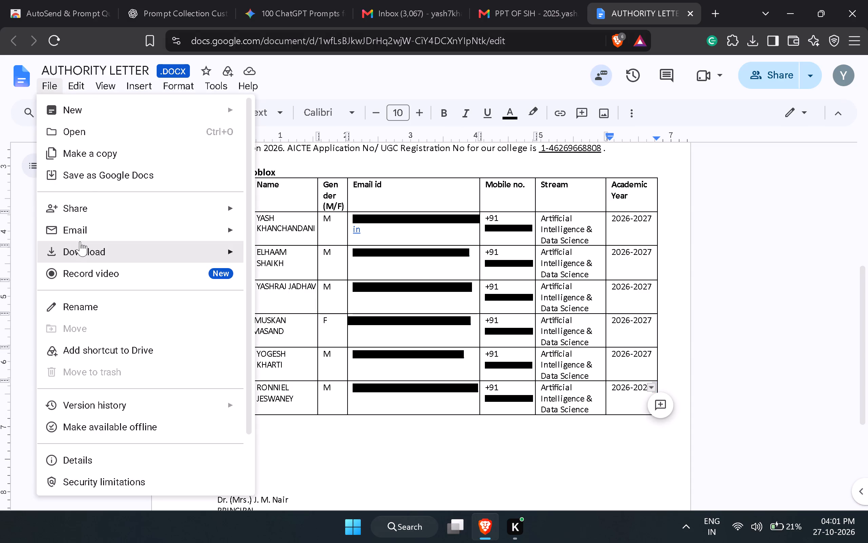
click(277, 254)
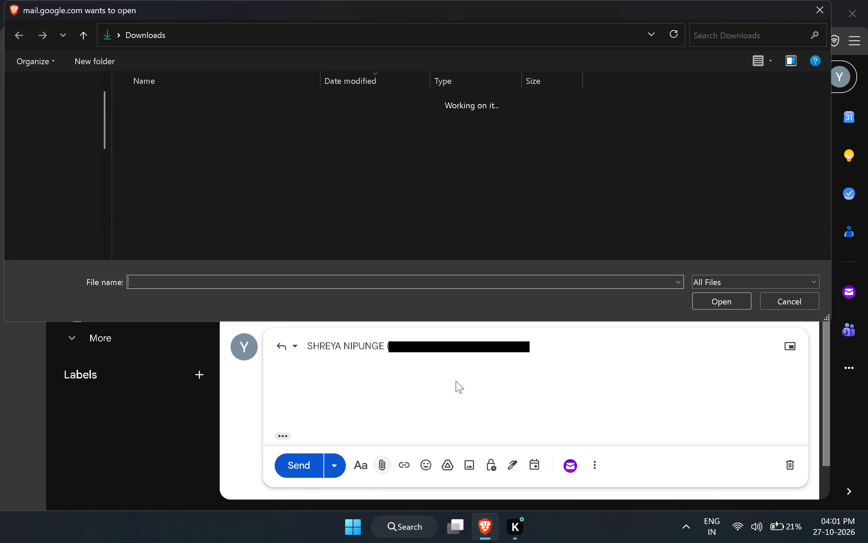
click(286, 111)
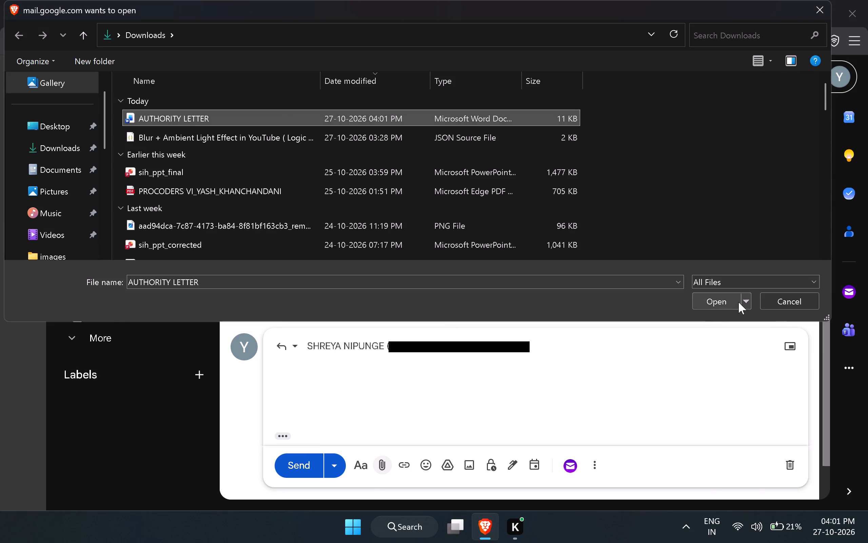
click(725, 298)
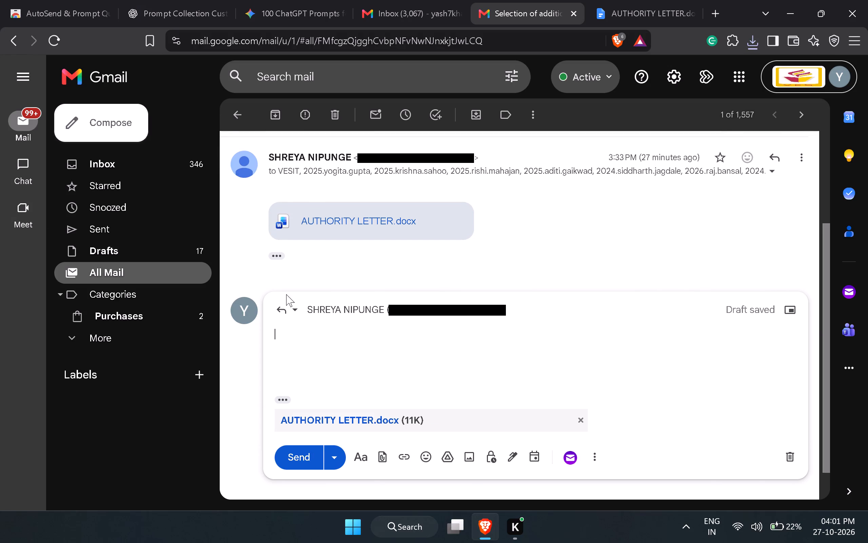
Remove the prefilled recipient from the reply draft.
click(295, 309)
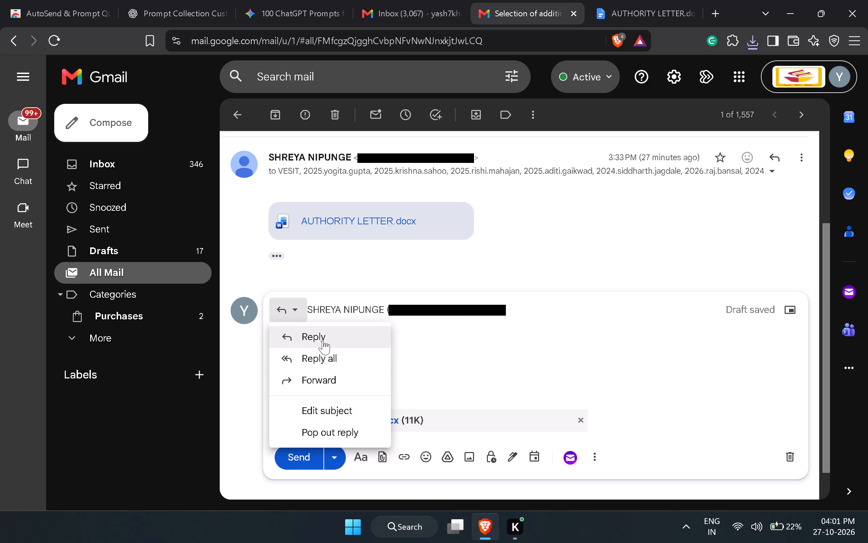
click(460, 305)
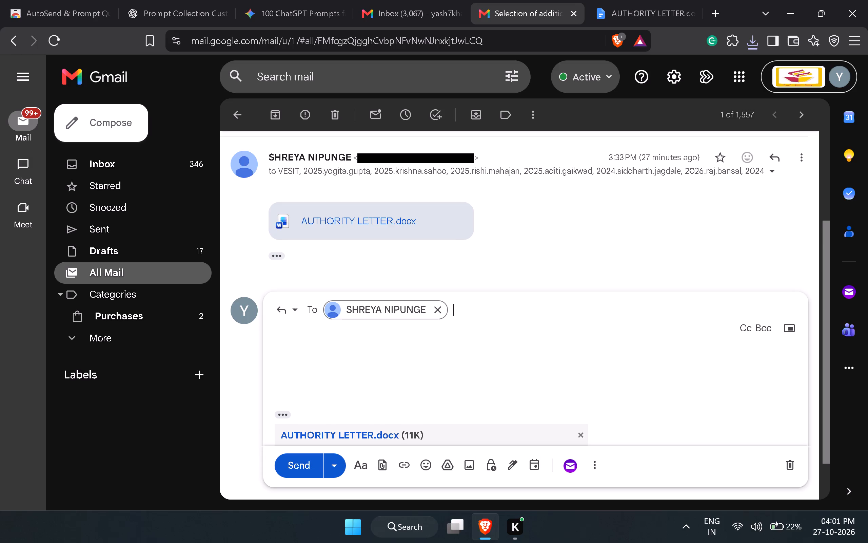
click(435, 313)
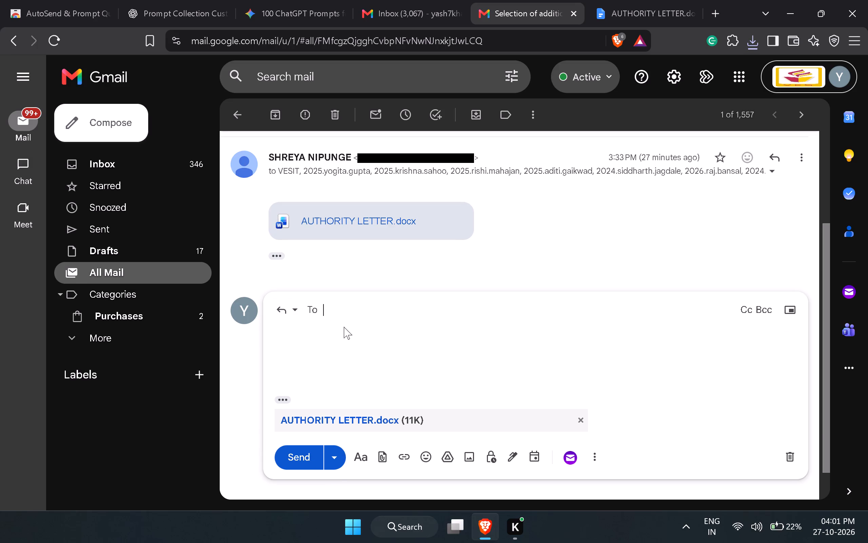
Examine the earlier messages quoted beneath the shared AUTHORITY LETTER.docx in the latest message.
scroll(344, 327, right, 7)
click(322, 186)
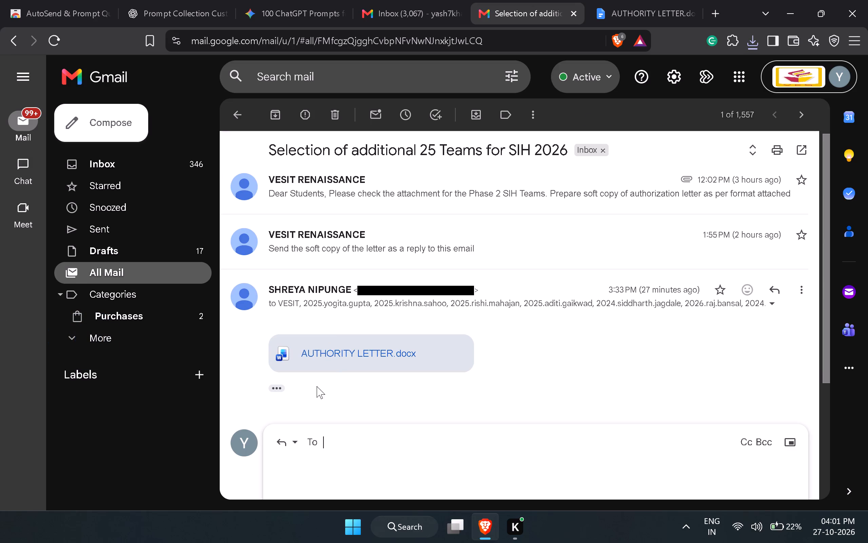
click(275, 387)
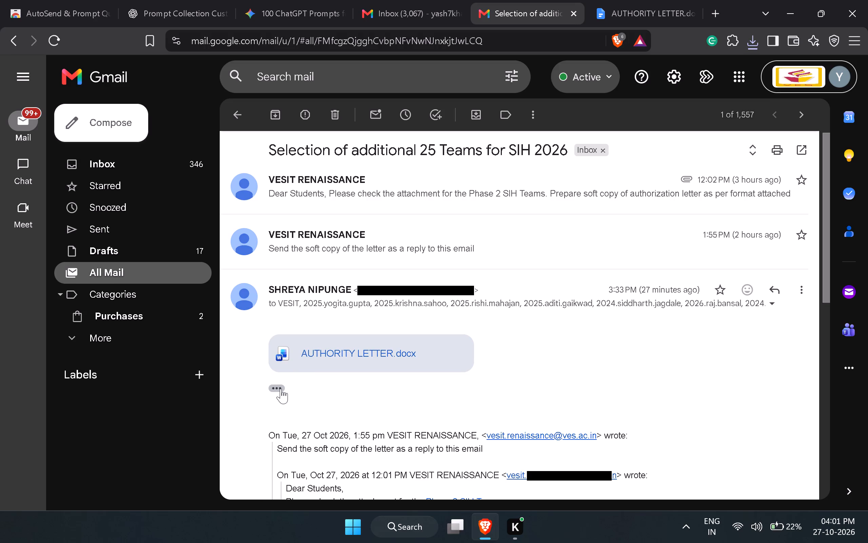
click(278, 387)
Remove the AUTHORITY LETTER.docx attachment from the reply draft and go back to the conversation's earlier messages.
scroll(278, 387, down, 4)
click(578, 377)
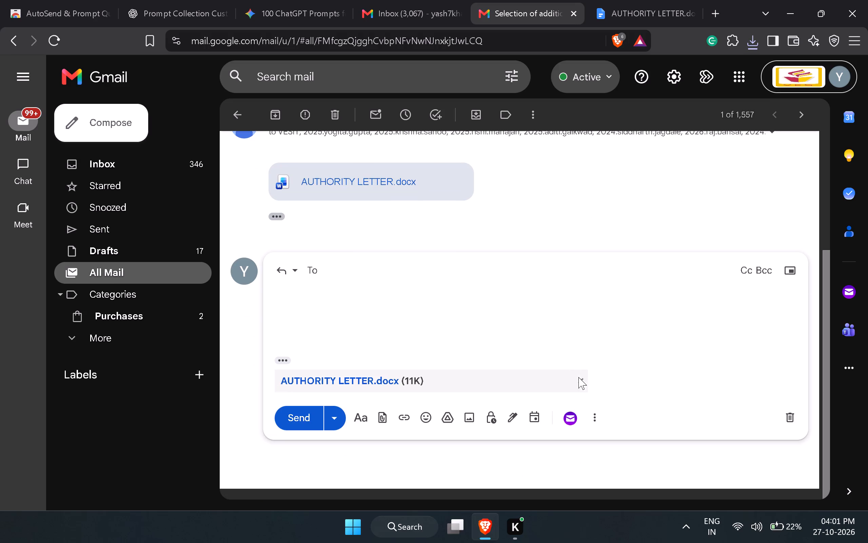
scroll(303, 354, right, 5)
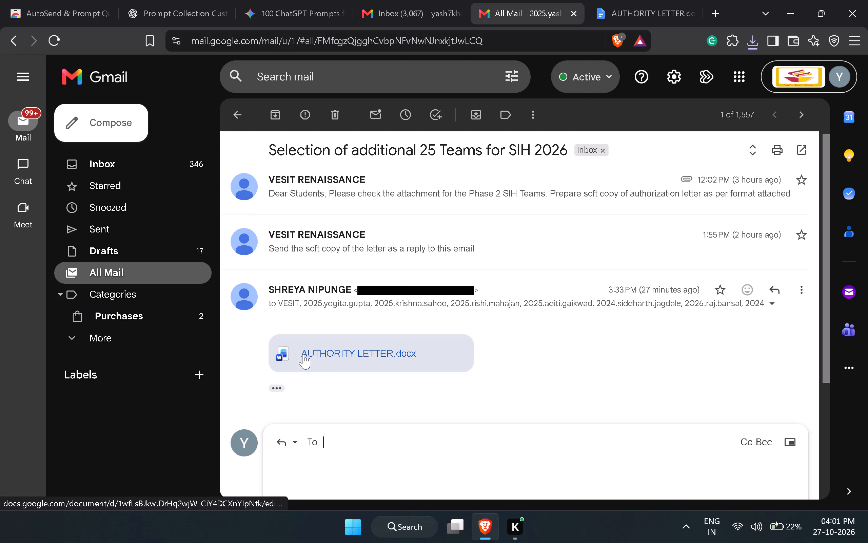
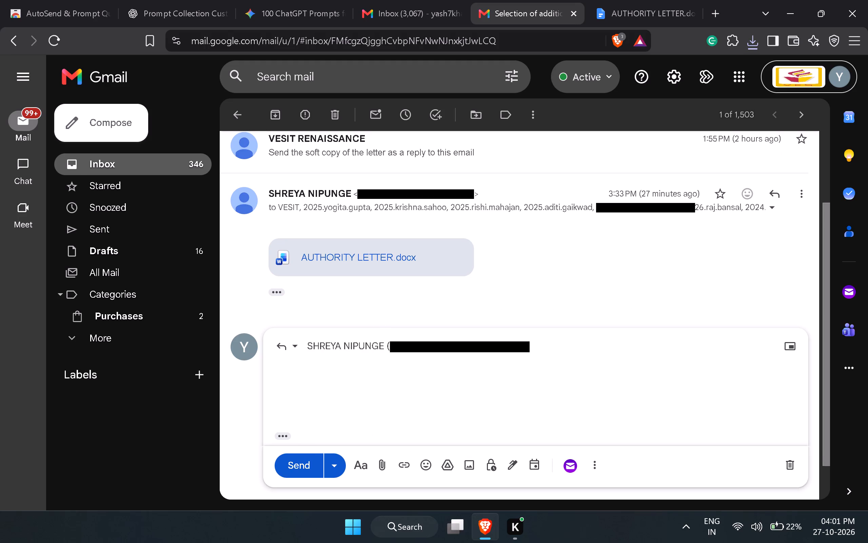
Change the draft reply to the AUTHORITY LETTER.docx email into a reply to all and expand its full recipient list.
click(296, 350)
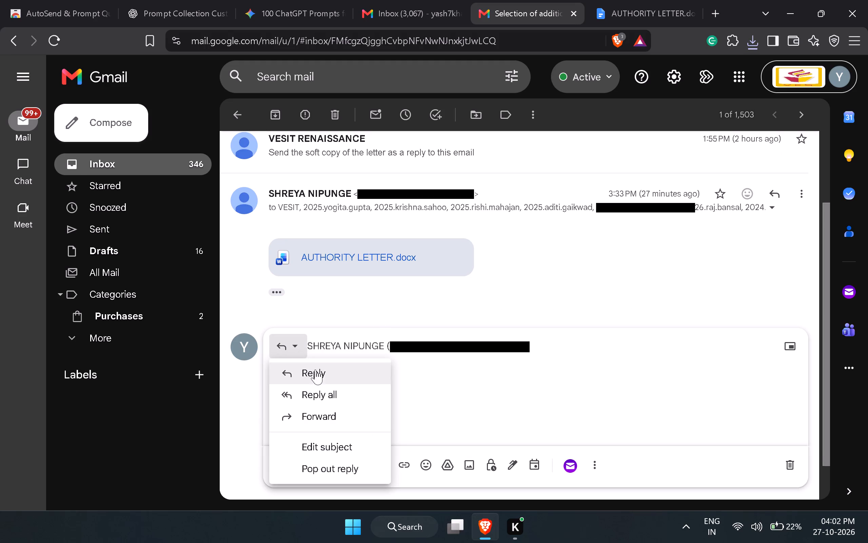
click(461, 402)
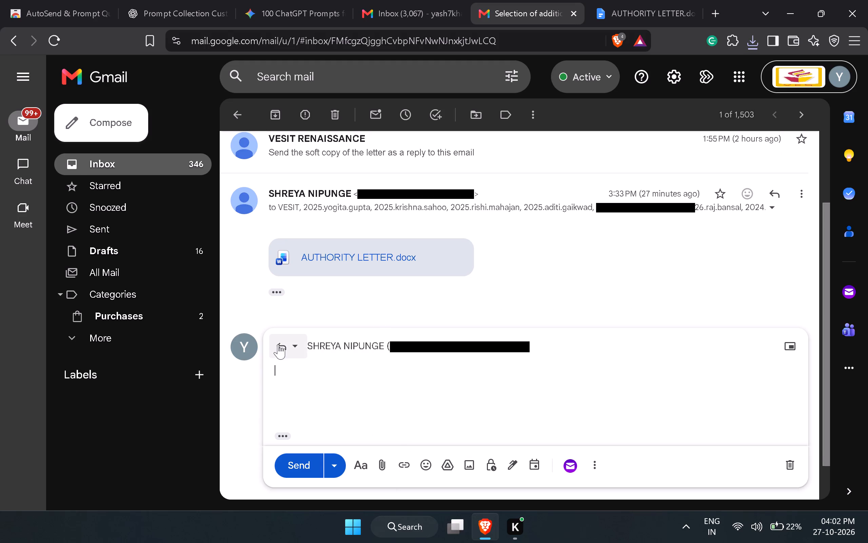
click(300, 346)
click(316, 394)
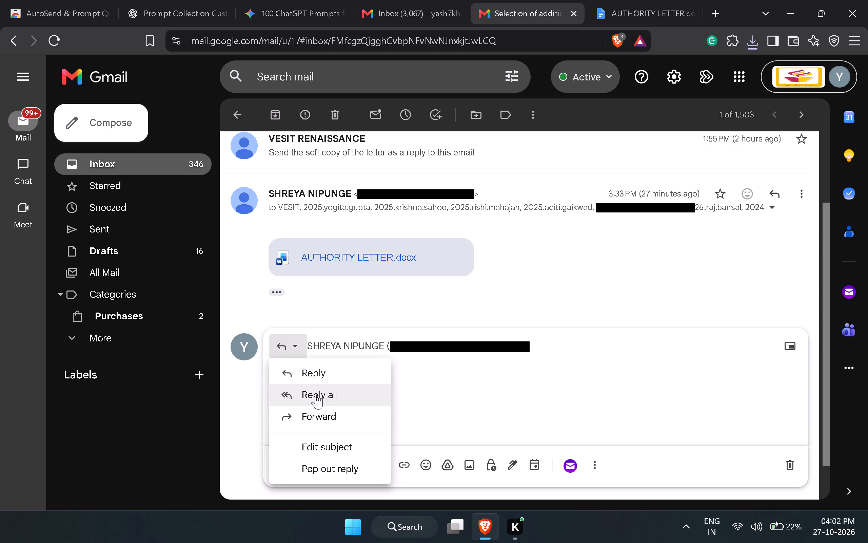
scroll(354, 376, down, 3)
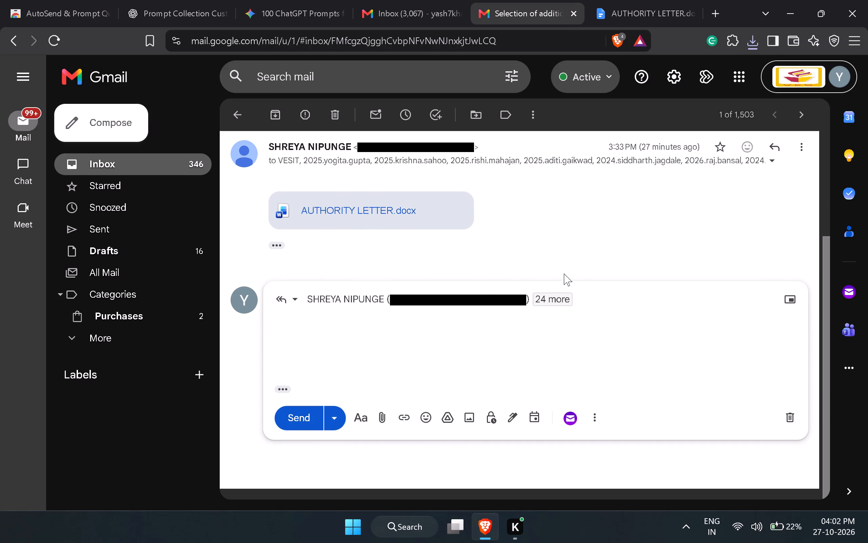
click(556, 299)
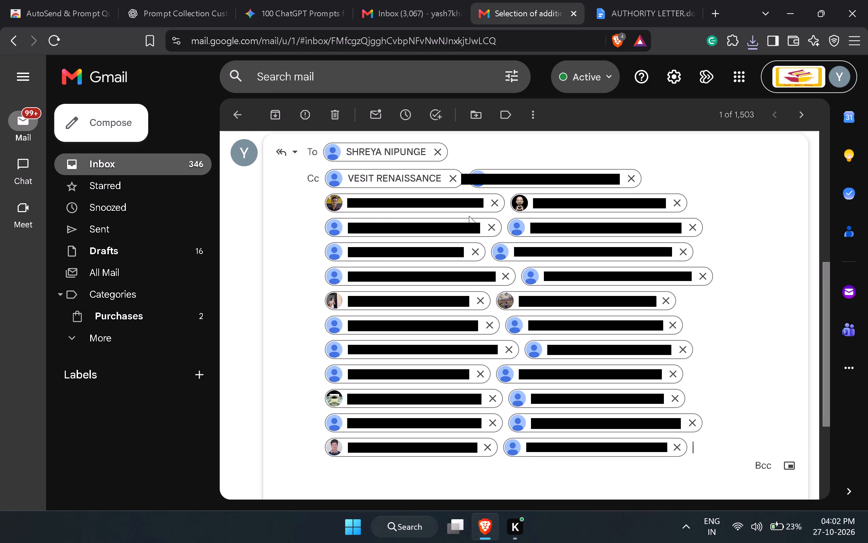
click(497, 196)
click(491, 200)
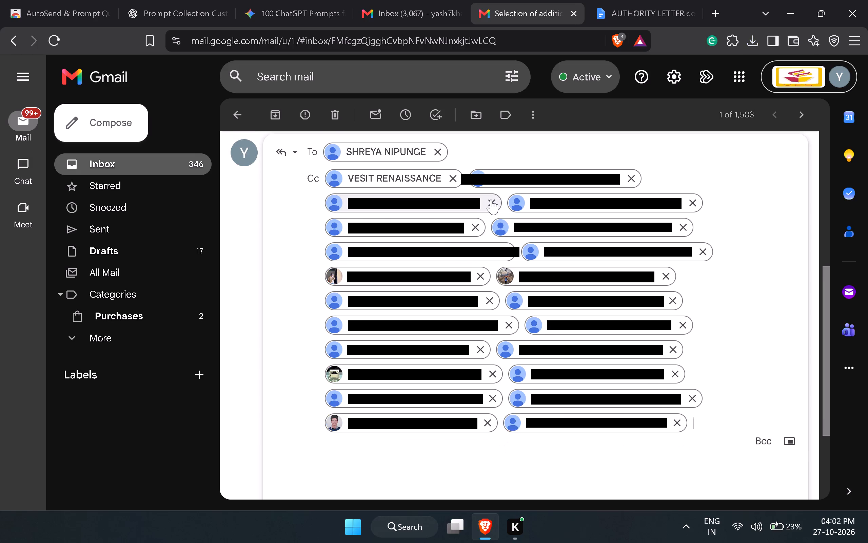
double_click(491, 200)
click(510, 201)
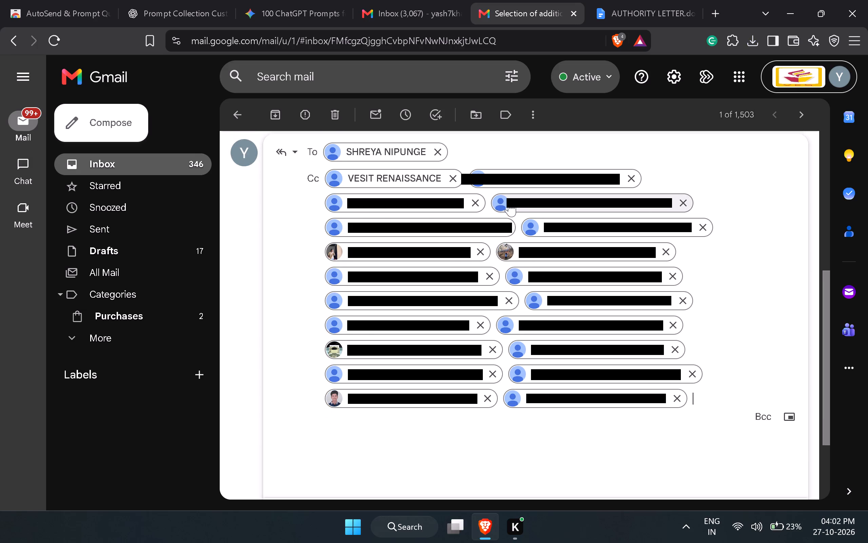
click(476, 197)
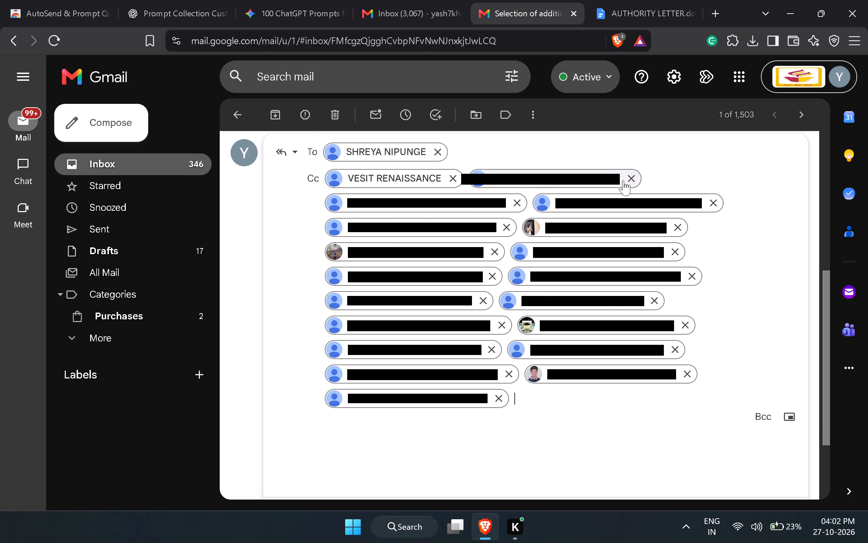
click(631, 177)
click(658, 177)
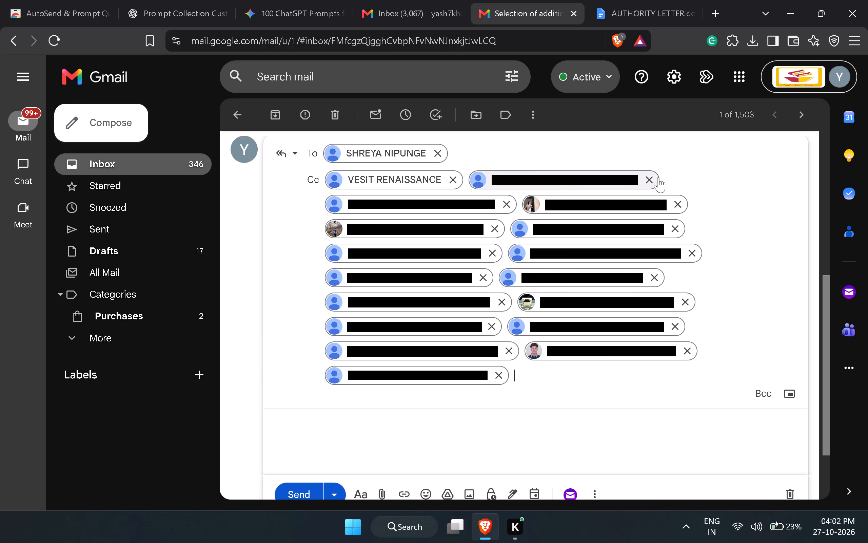
click(653, 182)
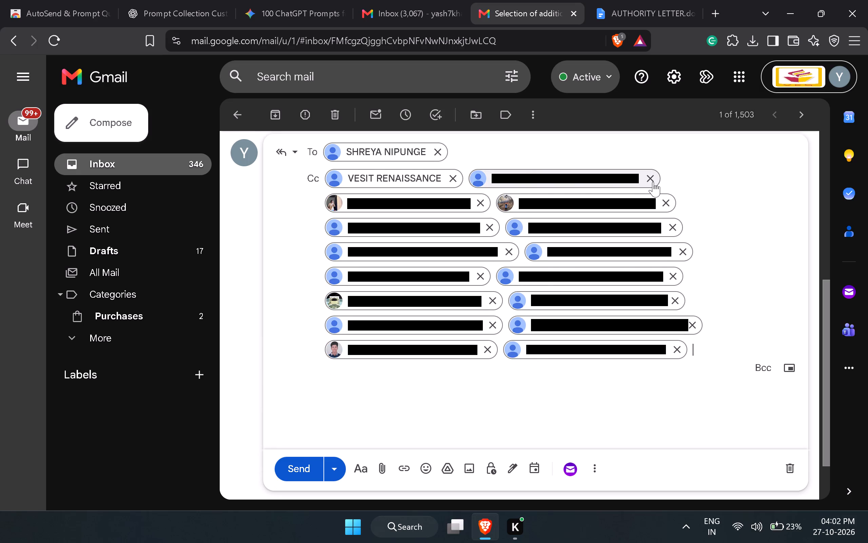
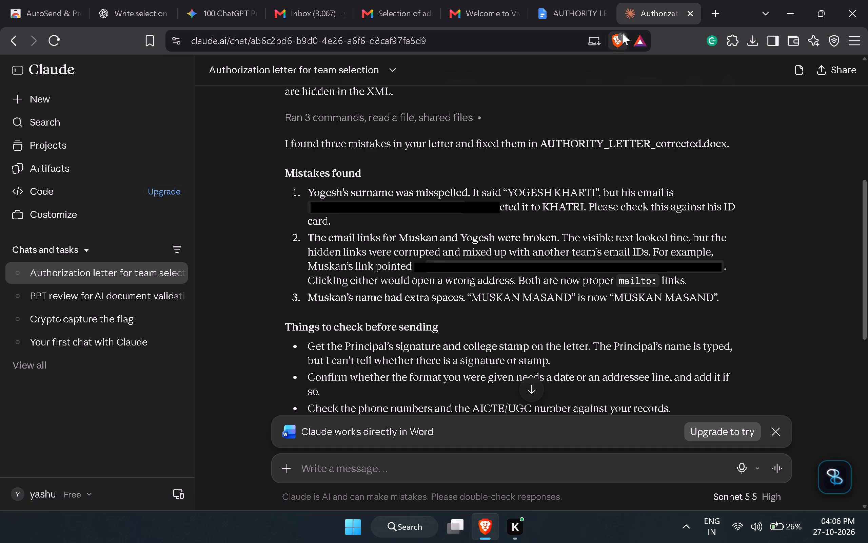
In the AUTHORITY LETTER Google Docs document, correct the surname in the second-to-last team member row to KHATRI.
click(557, 1)
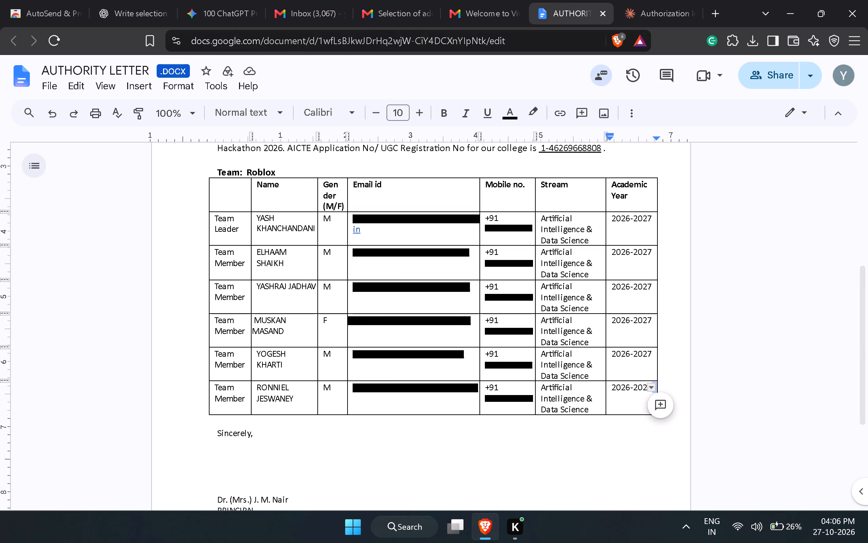
click(276, 363)
key(BackSpace)
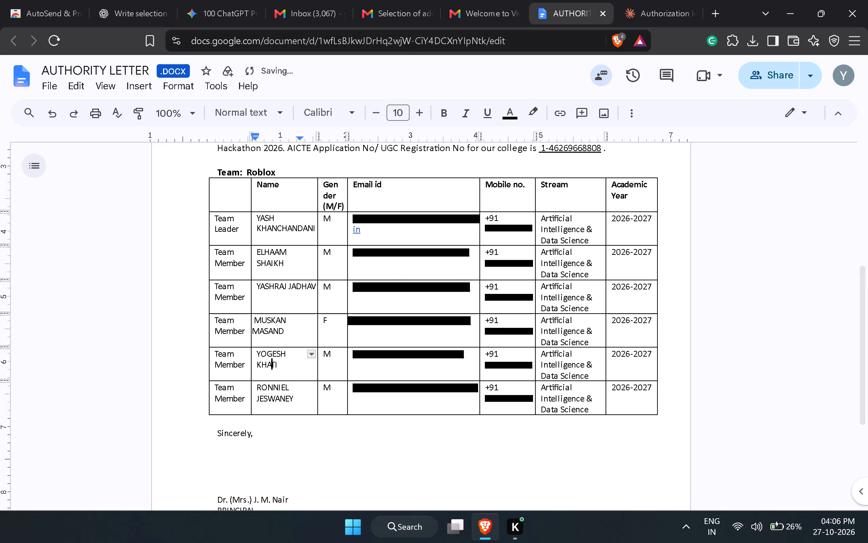
key(Right)
key(r)
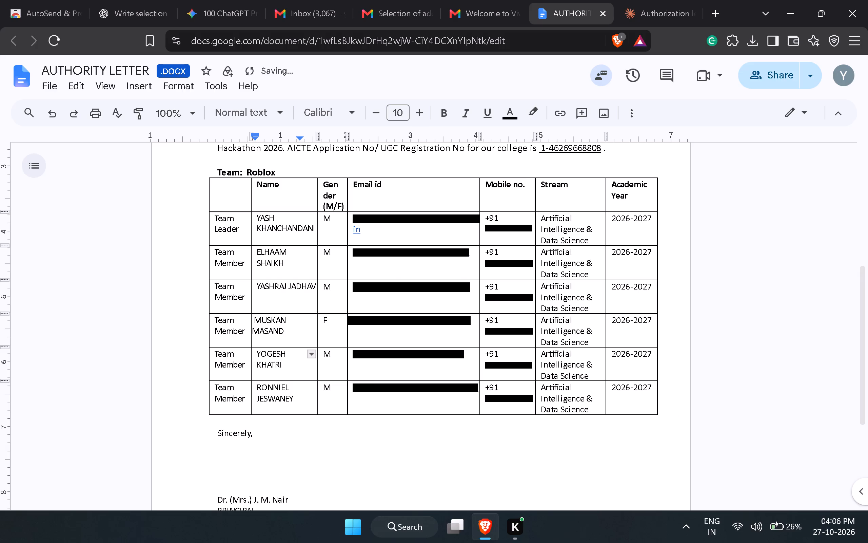
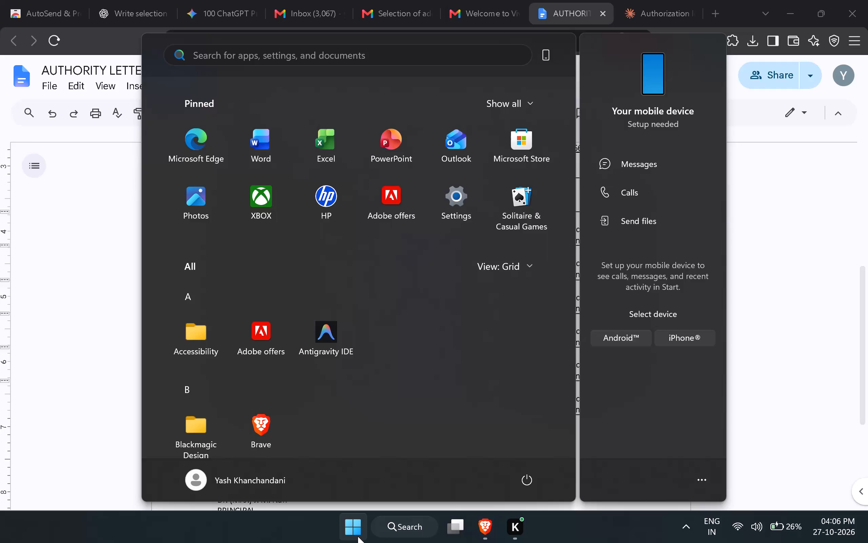
Open the downloaded AUTHORITY LETTER document from the Downloads folder in Microsoft Word and check its team member table.
key(super+e)
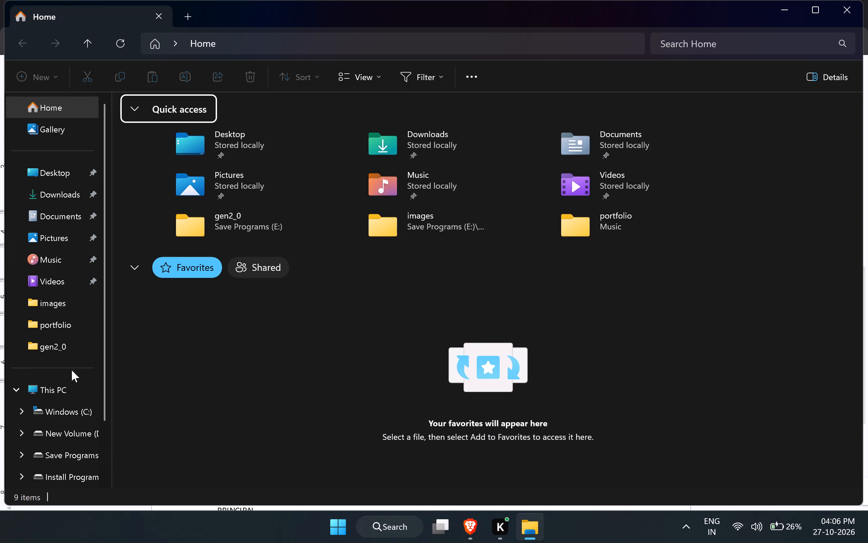
click(60, 396)
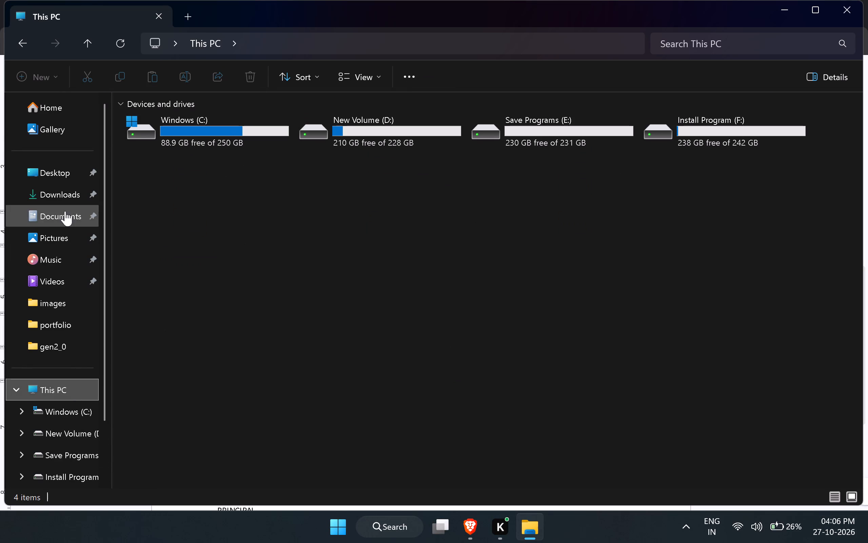
click(56, 193)
double_click(228, 135)
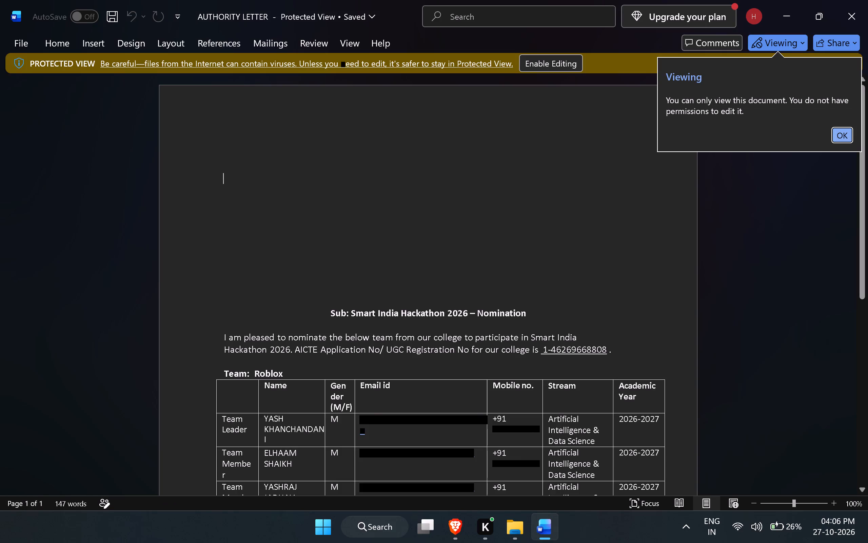
scroll(228, 135, down, 2)
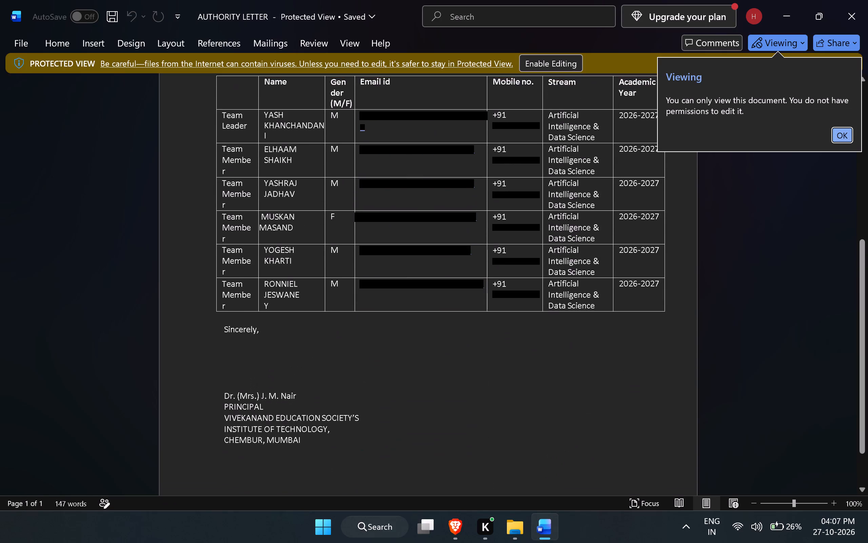
Enable editing of the downloaded AUTHORITY LETTER, correct the surname in the second-to-last team member row to KHATRI, save and close it.
click(548, 69)
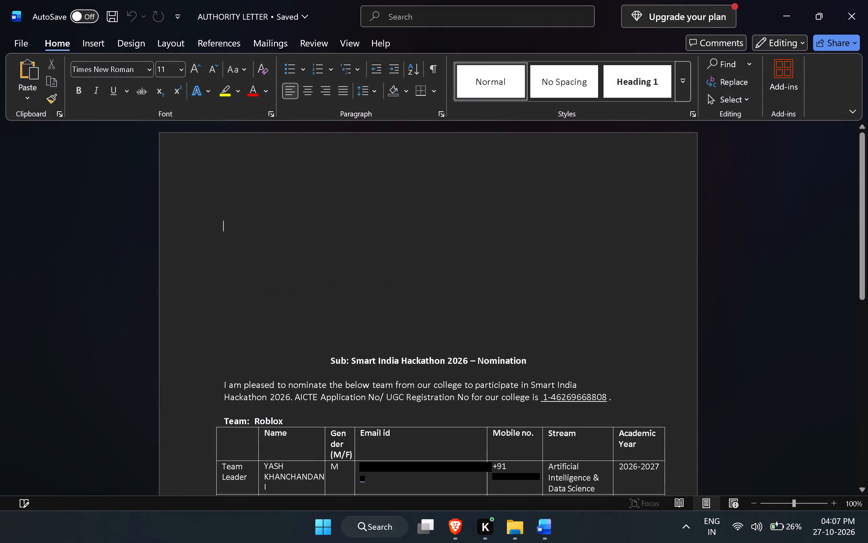
scroll(293, 277, right, 2)
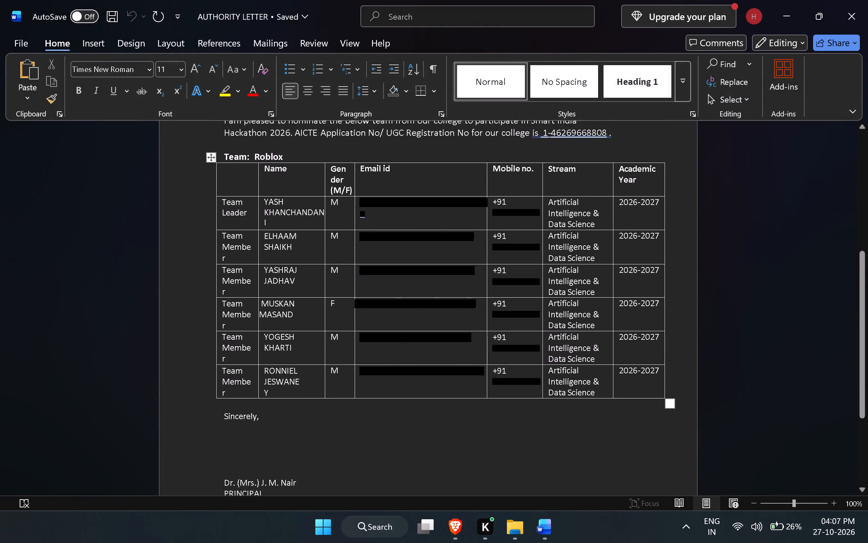
click(289, 345)
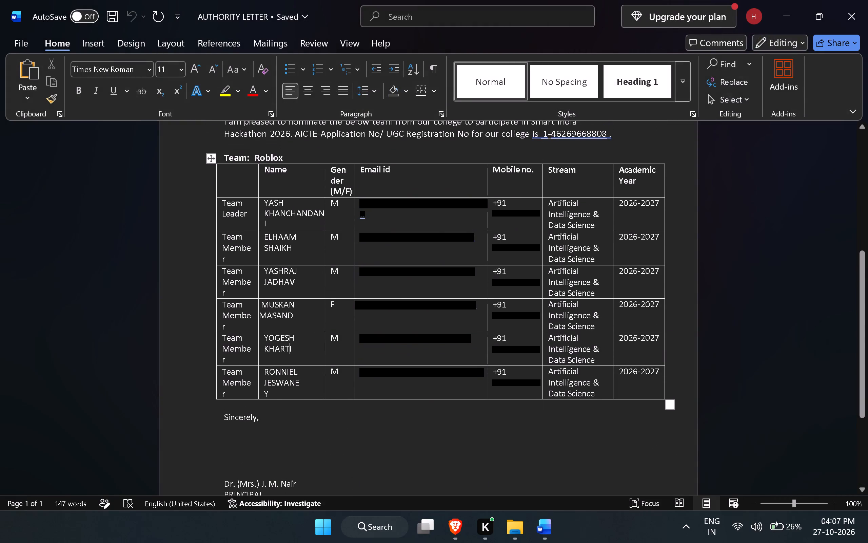
click(291, 347)
key(BackSpace)
key(BackSpace)
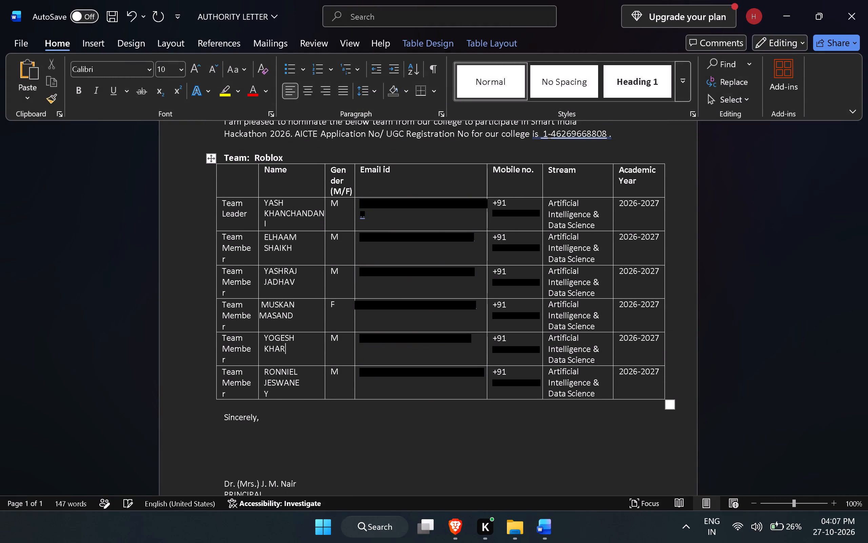
key(BackSpace)
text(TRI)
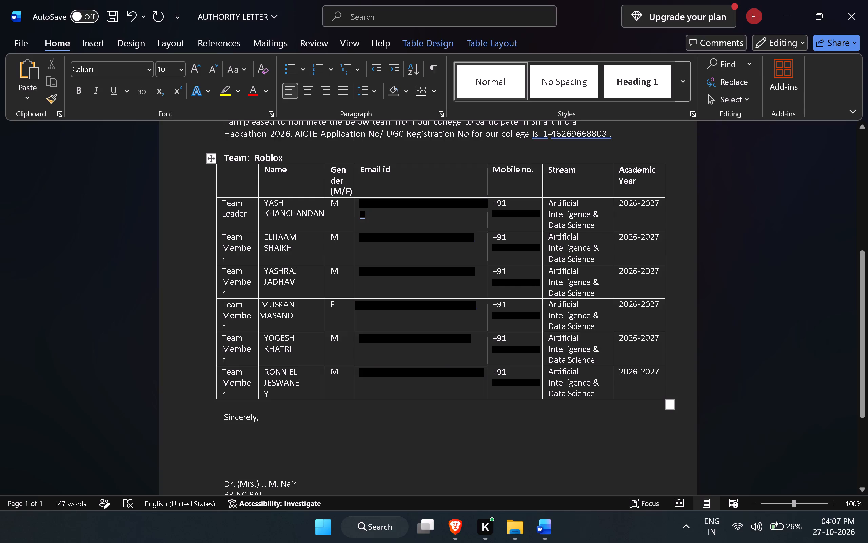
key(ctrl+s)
click(867, 1)
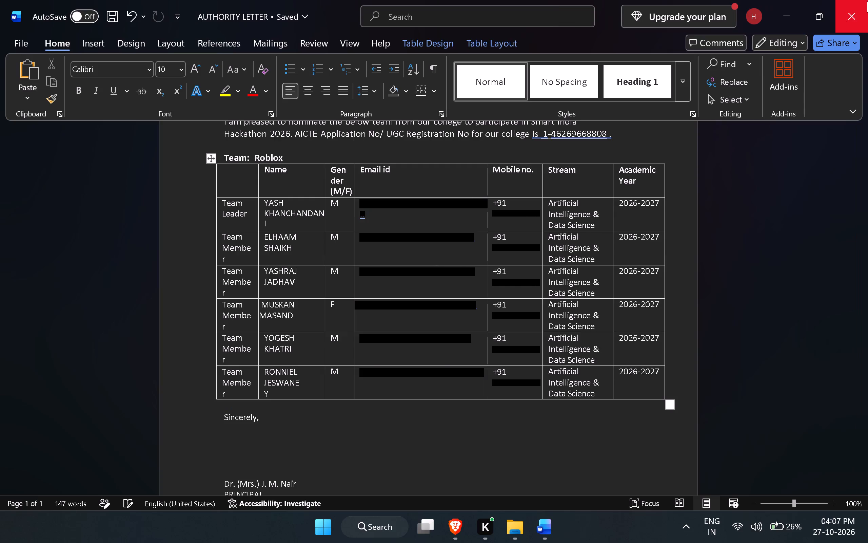
Switch to the browser and show the Gmail thread about the selection of additional 25 teams for SIH 2026.
click(475, 522)
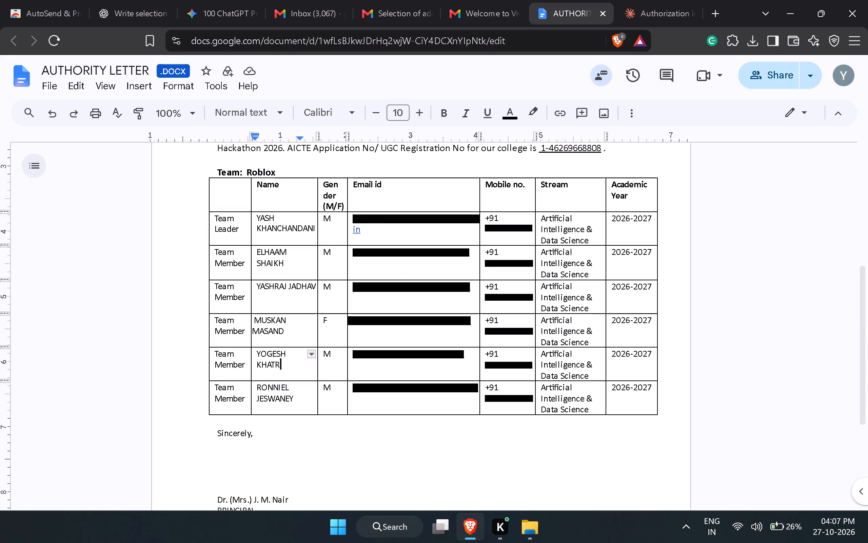
click(370, 0)
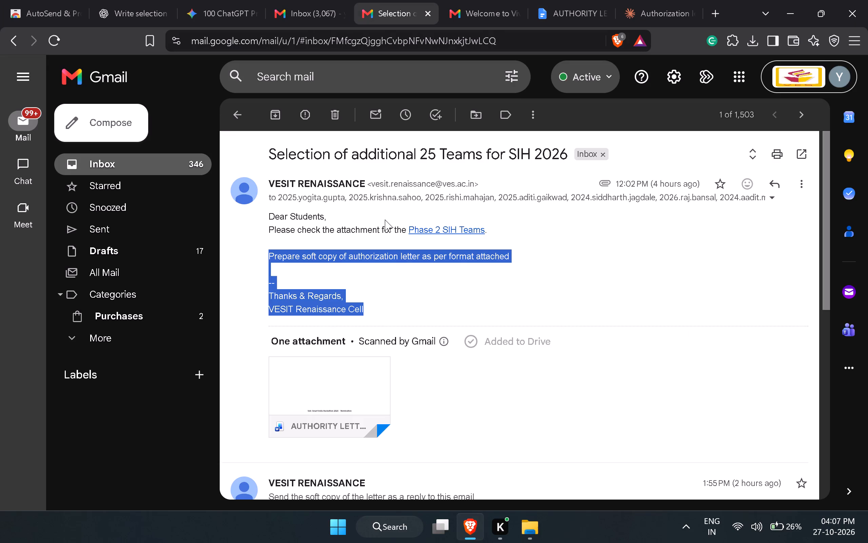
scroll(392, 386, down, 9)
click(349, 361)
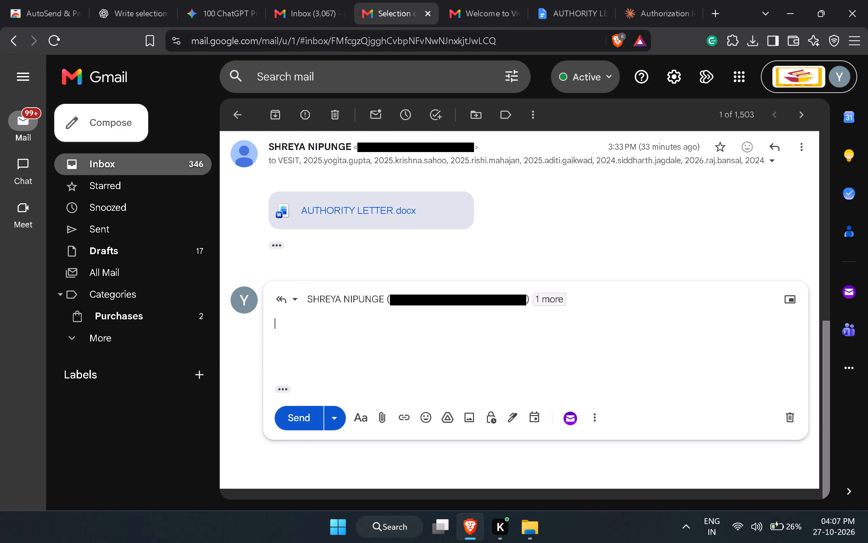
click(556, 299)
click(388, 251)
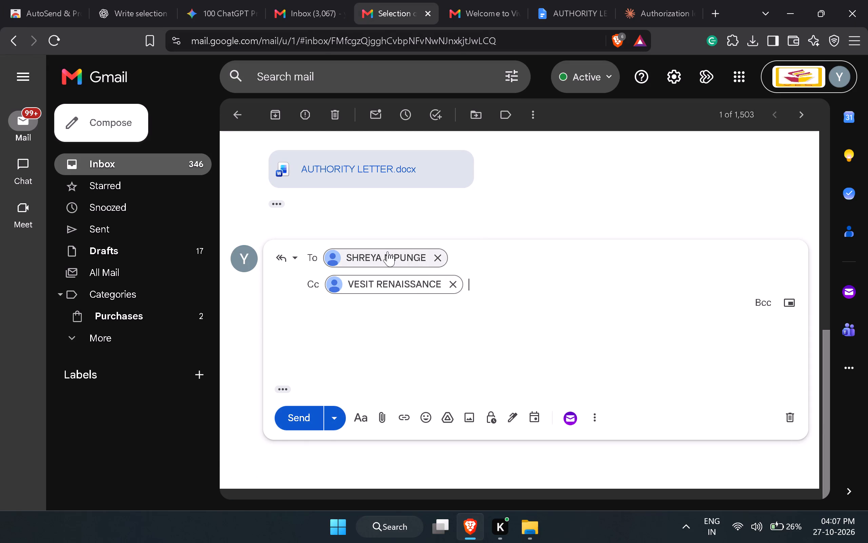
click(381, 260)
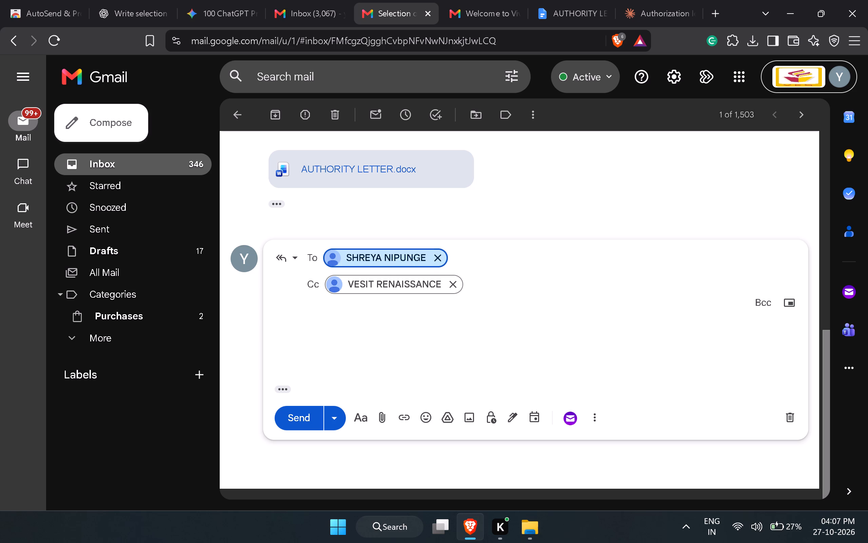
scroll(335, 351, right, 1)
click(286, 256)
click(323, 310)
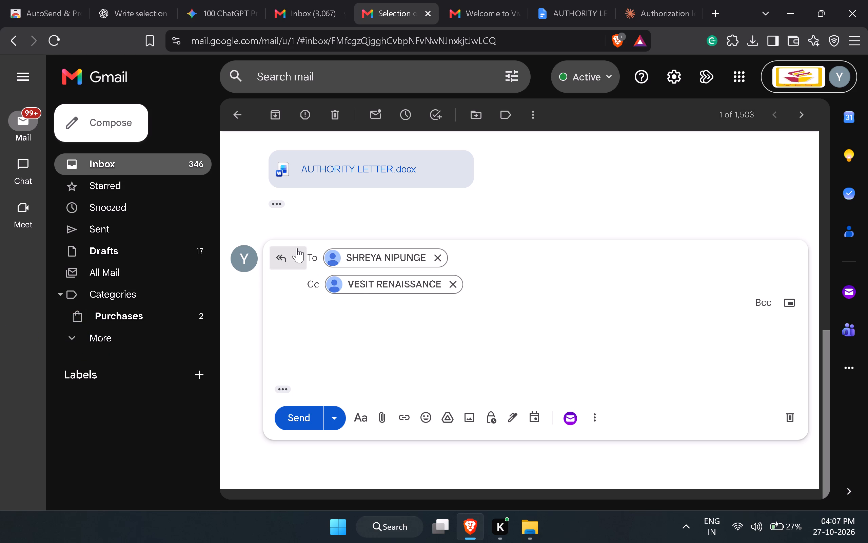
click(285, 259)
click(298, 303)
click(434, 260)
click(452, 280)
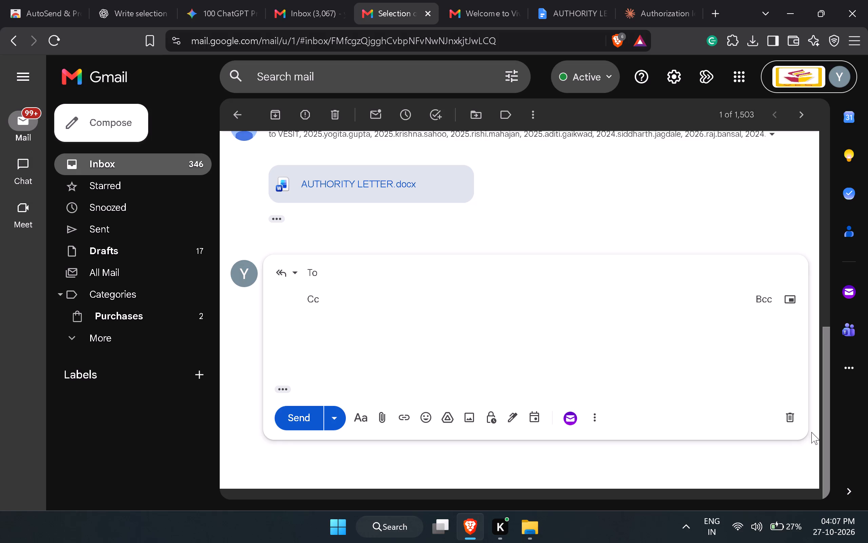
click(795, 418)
click(315, 474)
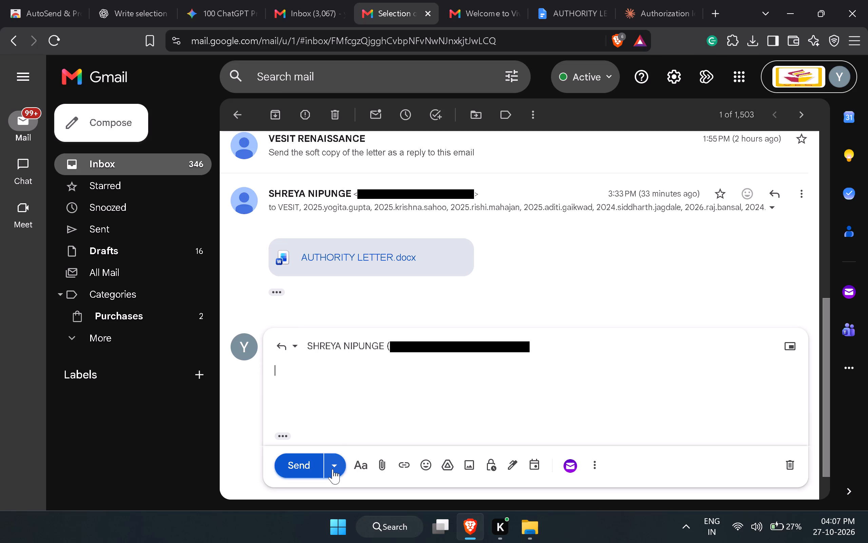
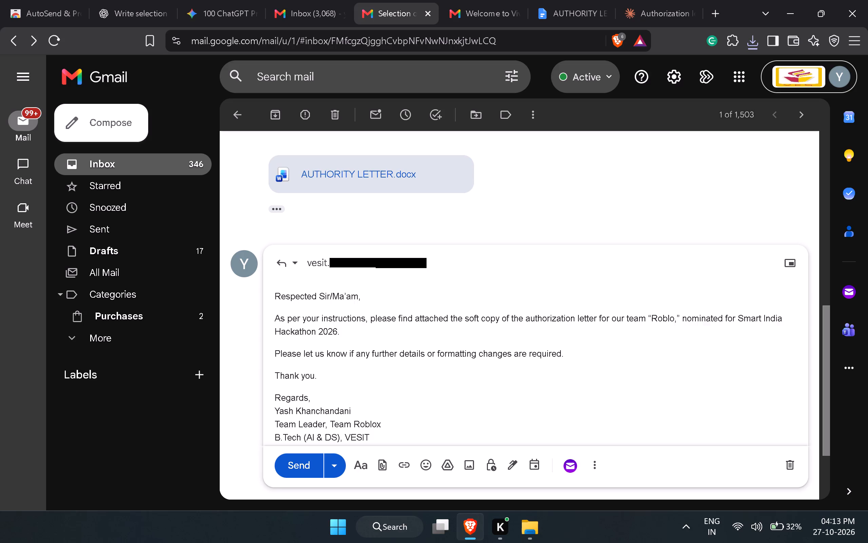
Replace the team name in the reply's opening paragraph with "PROCODERS VI".
key(BackSpace)
key(BackSpace)
key(BackSpace)
key(BackSpace)
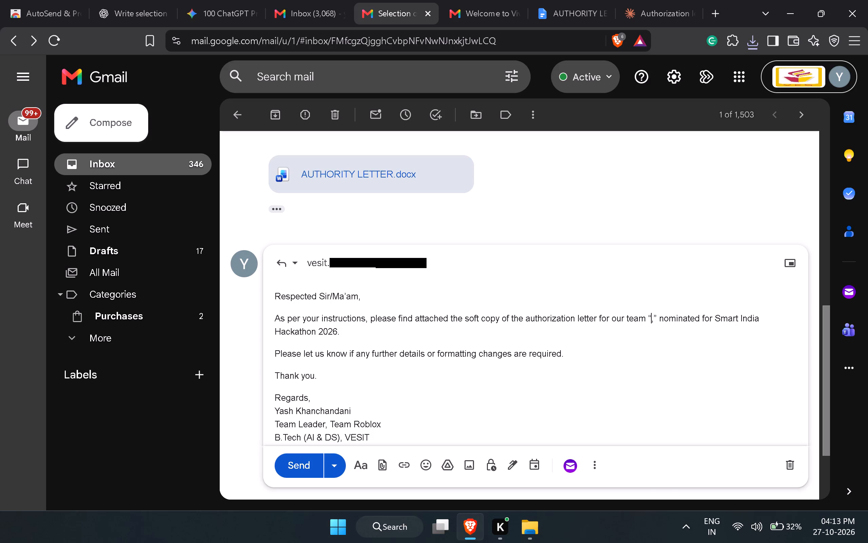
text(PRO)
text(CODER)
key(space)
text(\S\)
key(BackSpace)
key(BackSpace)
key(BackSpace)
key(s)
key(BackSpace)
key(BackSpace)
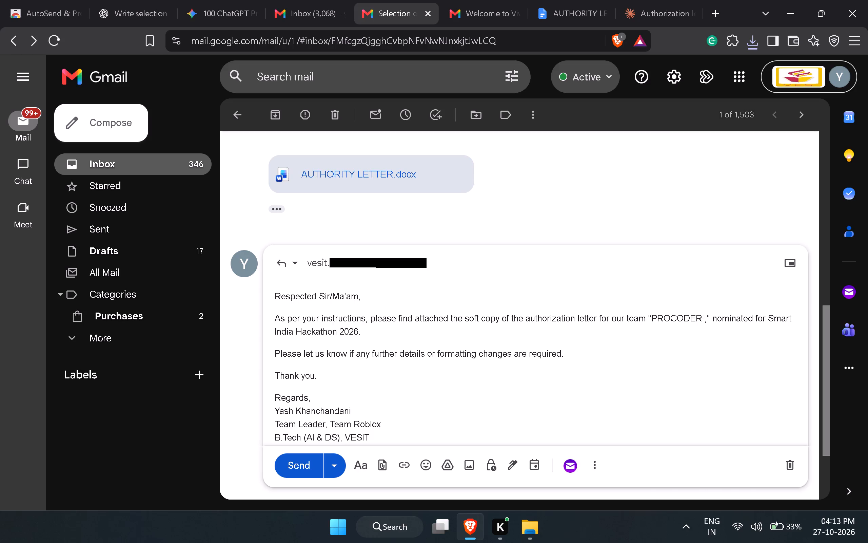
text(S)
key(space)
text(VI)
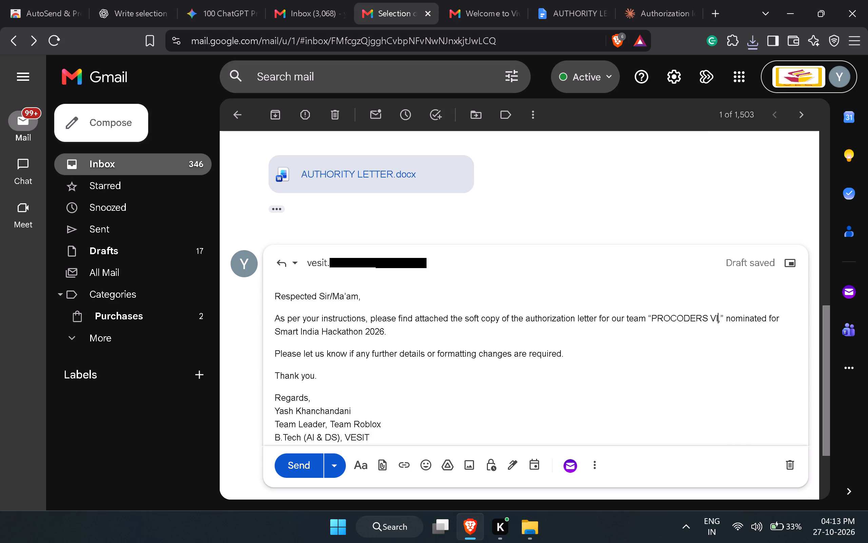
Delete the old team name "Roblox" from the Team Leader line of the reply's signature.
click(382, 426)
key(BackSpace)
key(BackSpace)
key(BackSpace)
key(BackSpace)
key(BackSpace)
key(BackSpace)
Remove the AUTHORITY LETTER.docx attachment from the reply draft.
scroll(382, 426, down, 2)
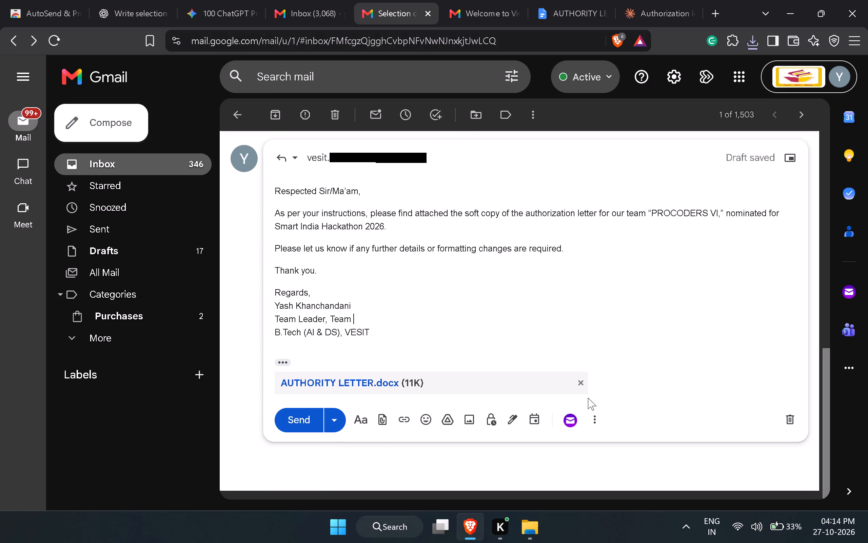
click(581, 383)
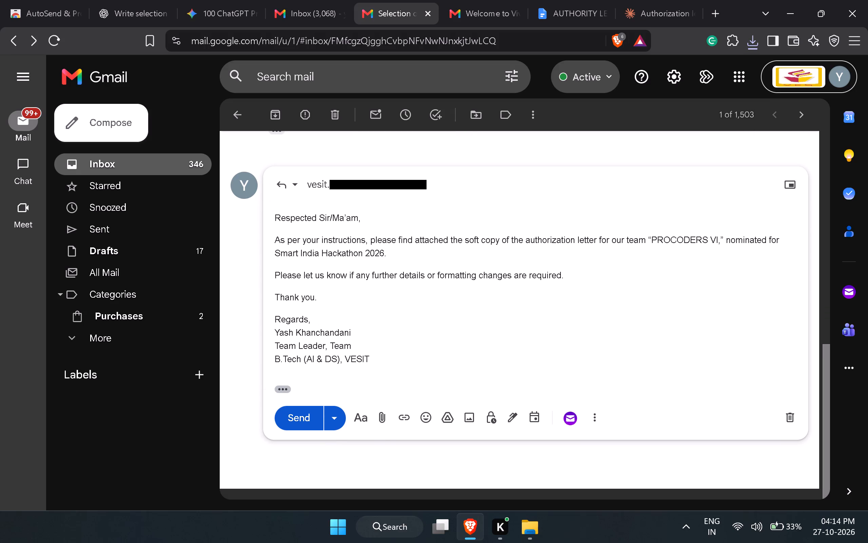
Enter PROCODERS VI as the team name on the Team Leader line of the reply's signature.
click(364, 348)
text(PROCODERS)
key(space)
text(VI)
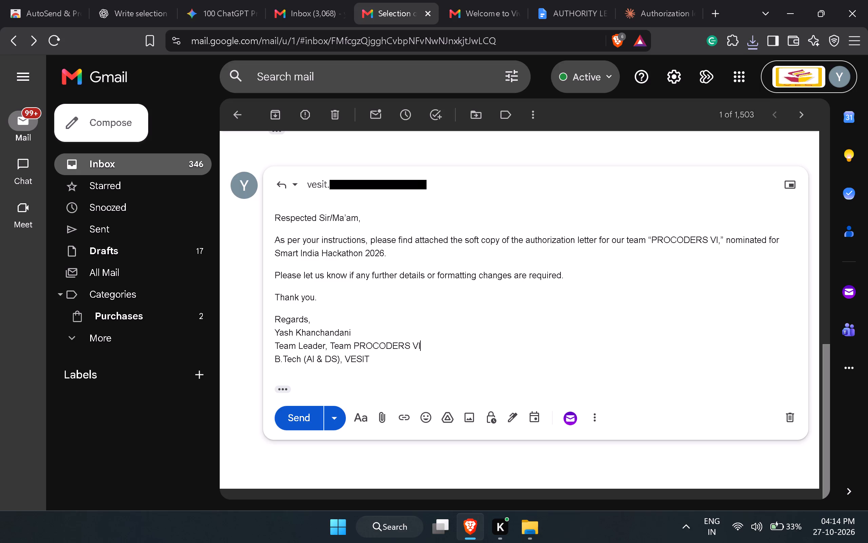